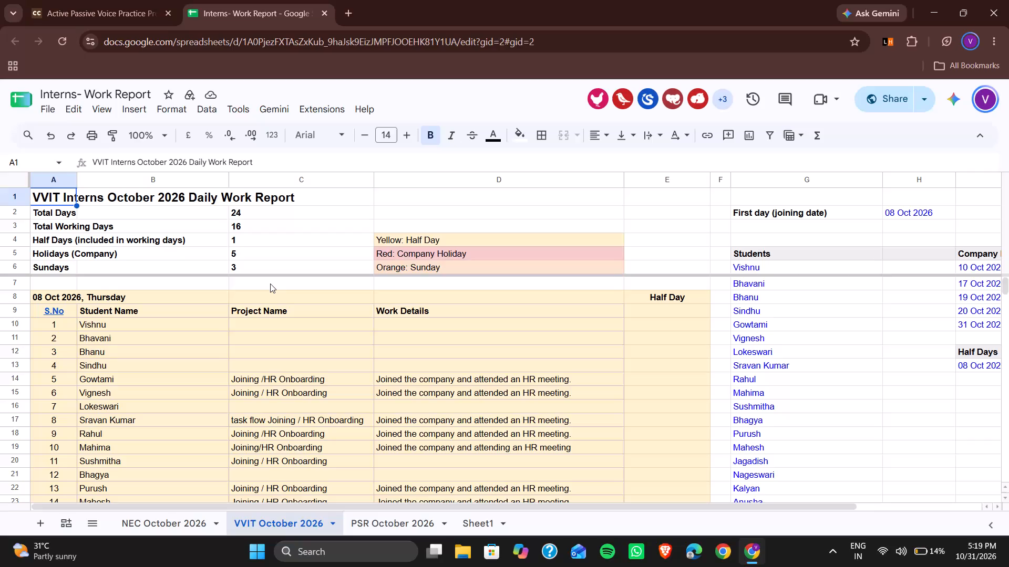
Look over the VVIT October 2026 daily work report, examining the entries for 08 Oct and 09 Oct 2026.
scroll(270, 283, right, 1)
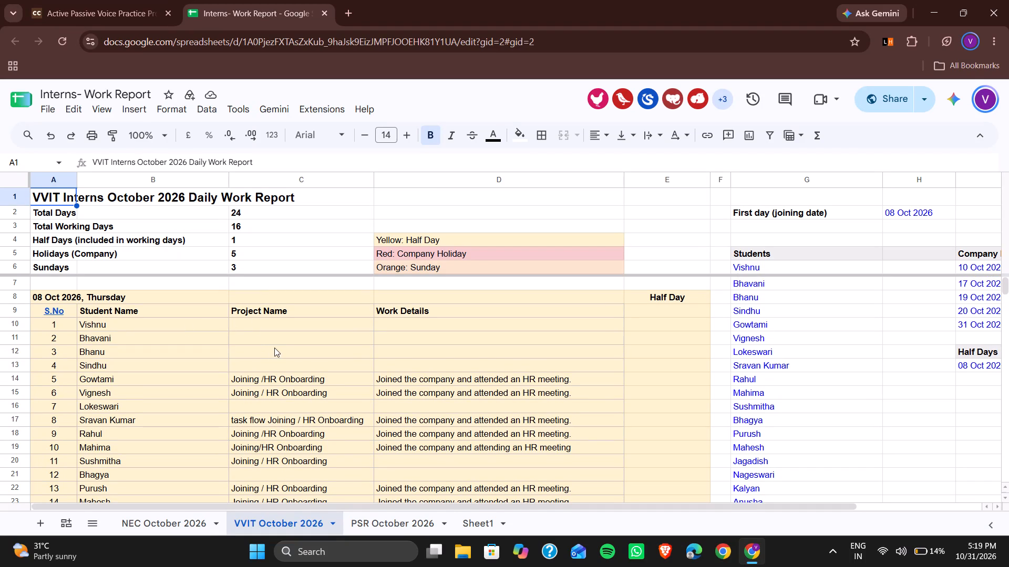
scroll(274, 348, down, 1)
scroll(274, 348, up, 1)
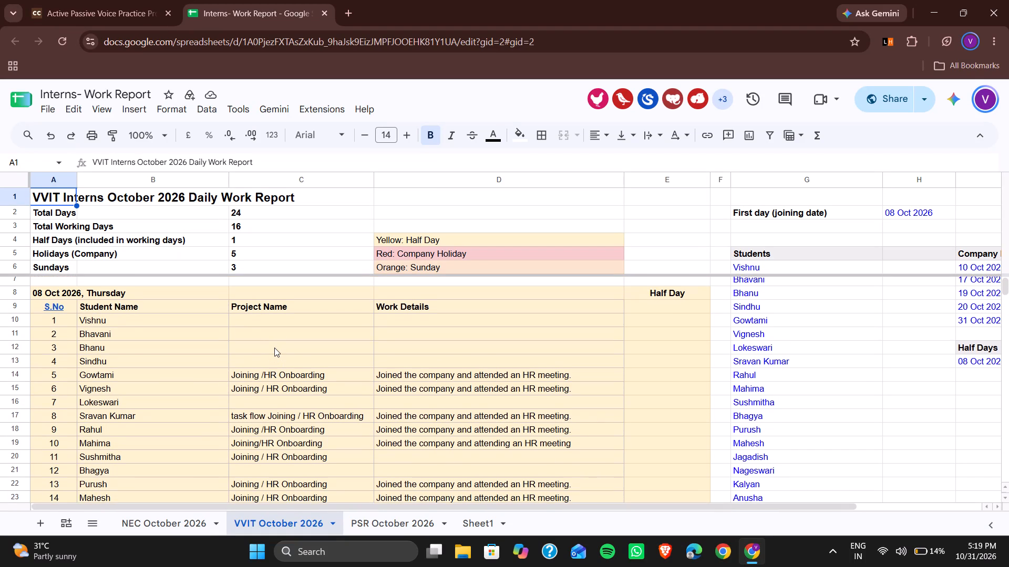
scroll(274, 348, up, 1)
scroll(274, 348, down, 1)
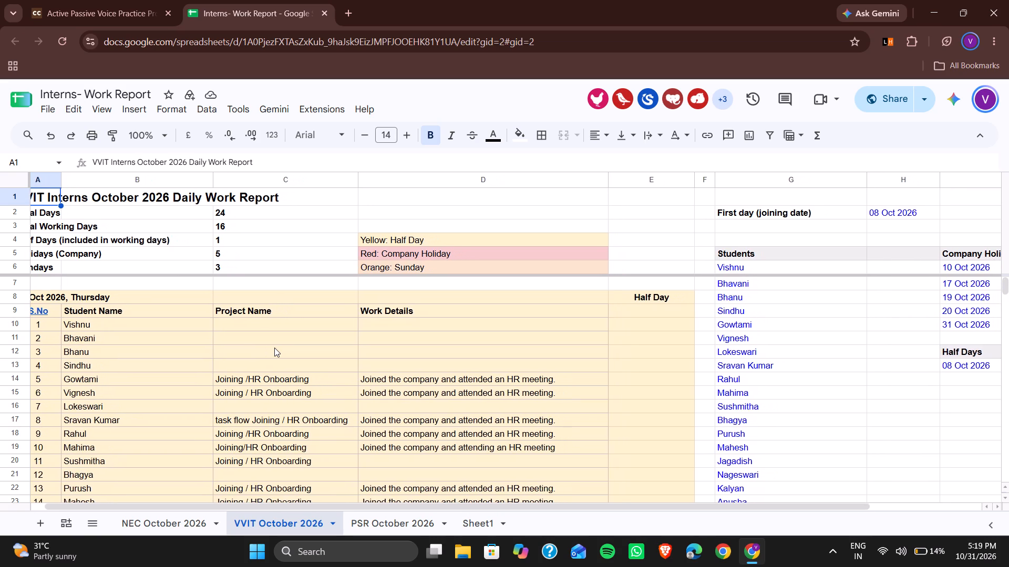
scroll(274, 348, down, 2)
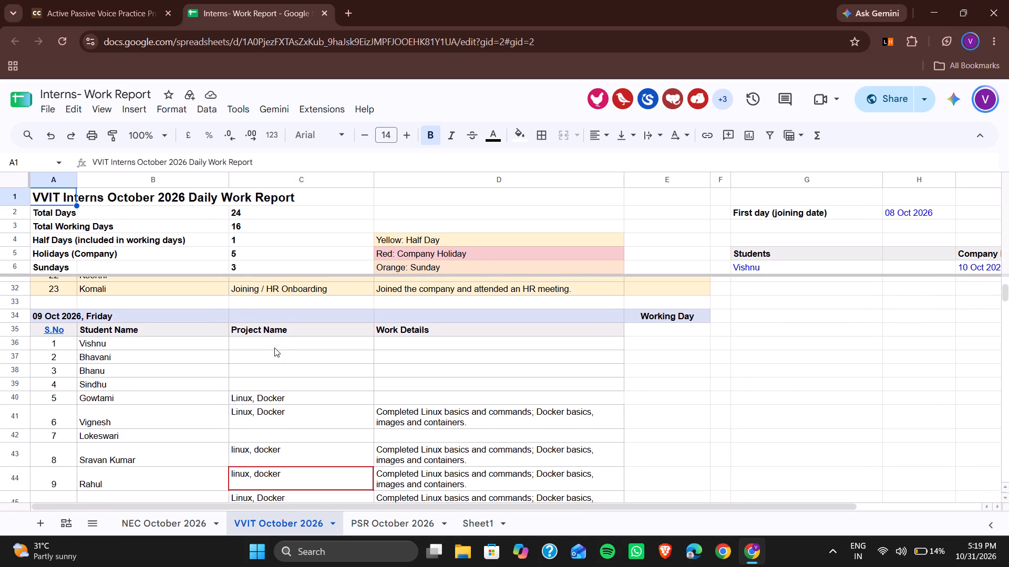
scroll(274, 348, up, 3)
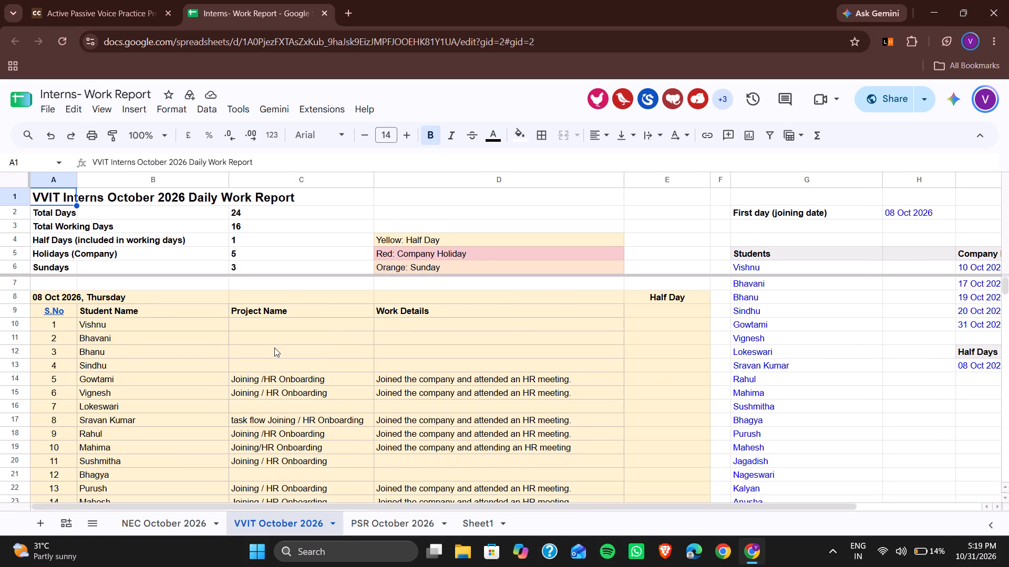
Begin the project name entry with "Joinin" for Vishnu in the 08 Oct 2026 table, cell C10.
click(256, 326)
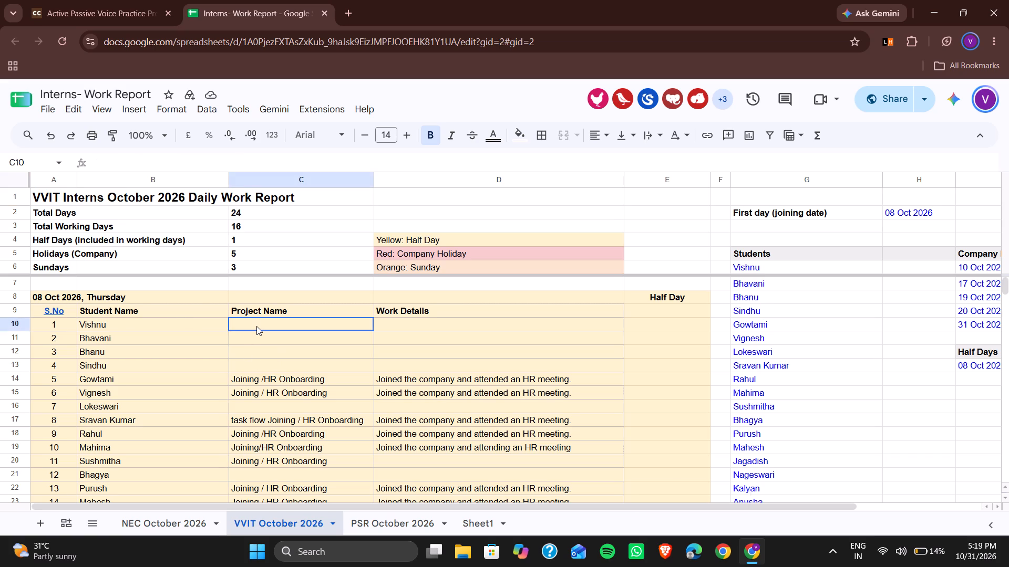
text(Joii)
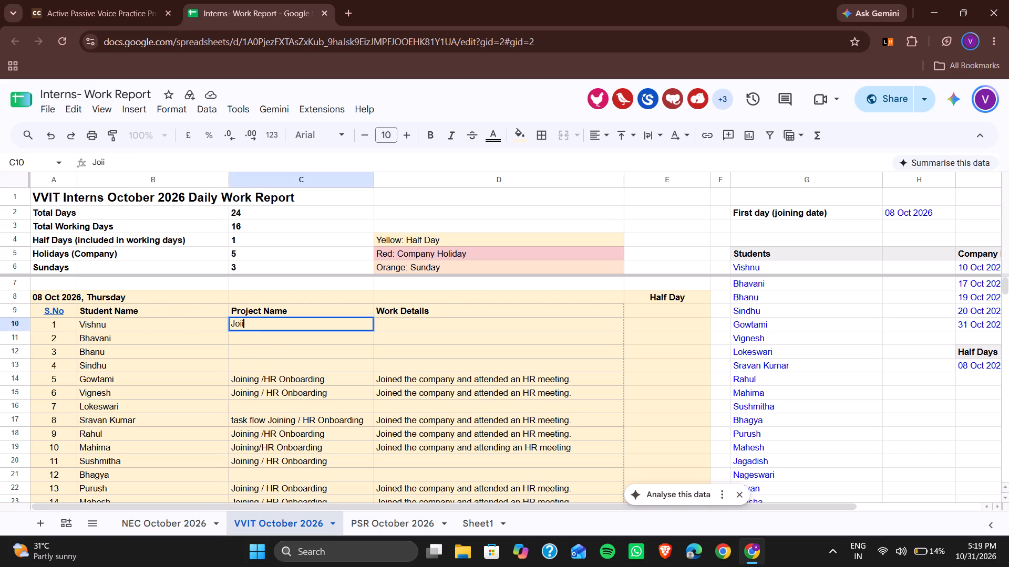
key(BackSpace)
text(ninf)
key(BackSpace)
Complete Vishnu's project name for 08 Oct 2026 in cell C10 as "Joining/ HR Onboarding".
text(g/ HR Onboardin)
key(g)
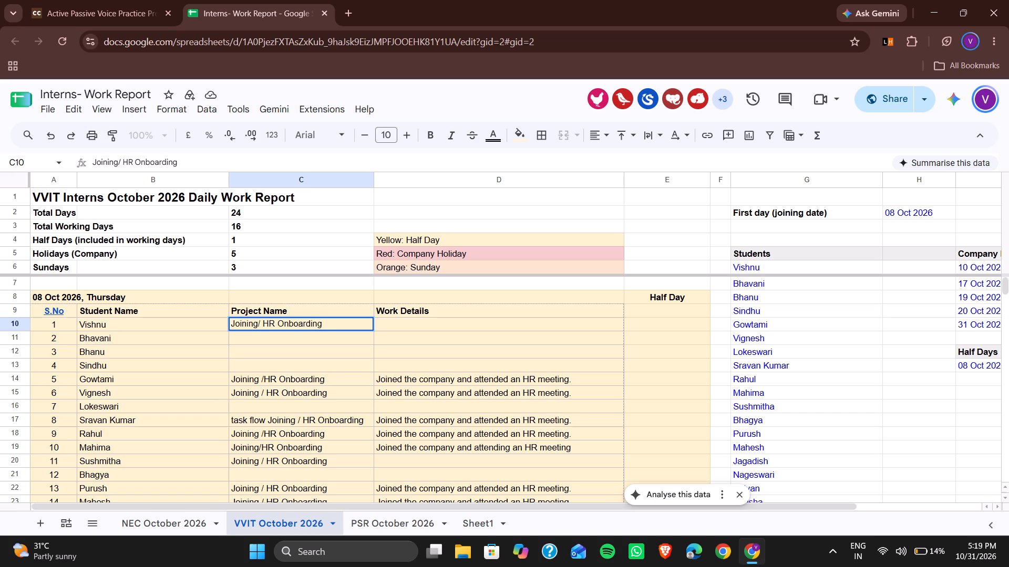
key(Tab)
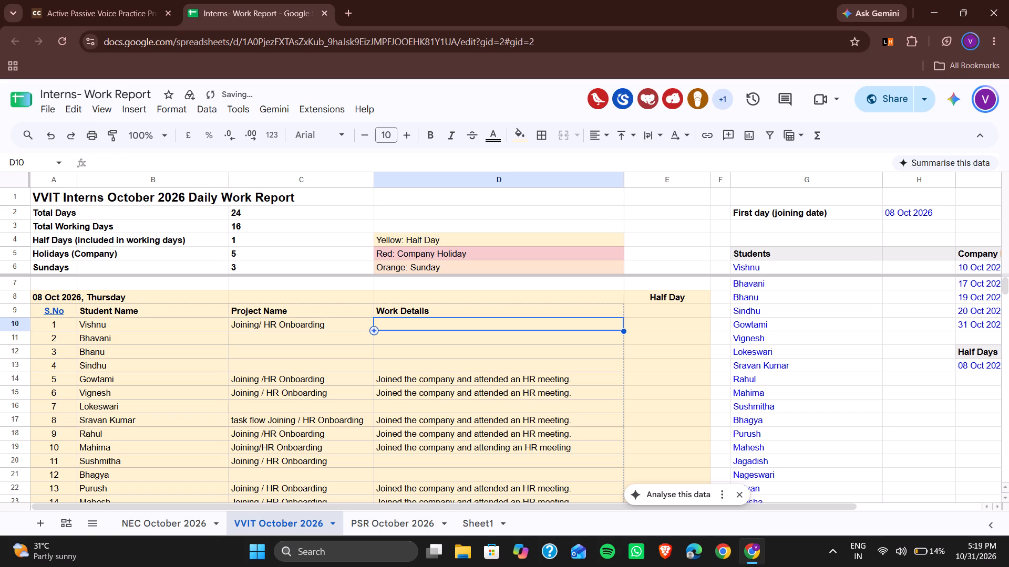
Copy Gowtami's work details text "Joined the company and attended an HR meeting." into Vishnu's Work Details cell D10.
triple_click(404, 381)
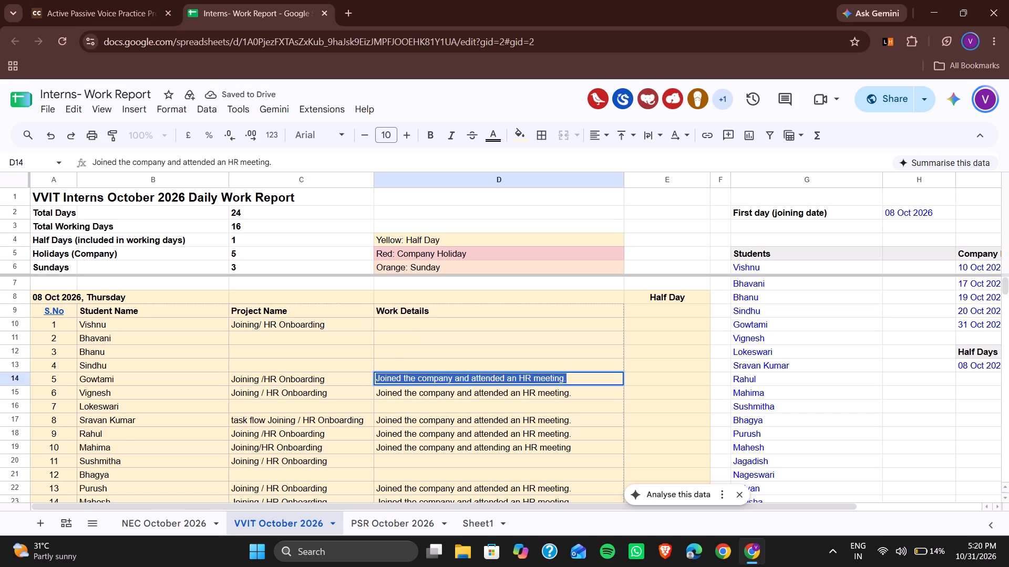
key(ctrl+c)
click(405, 318)
key(ctrl+v)
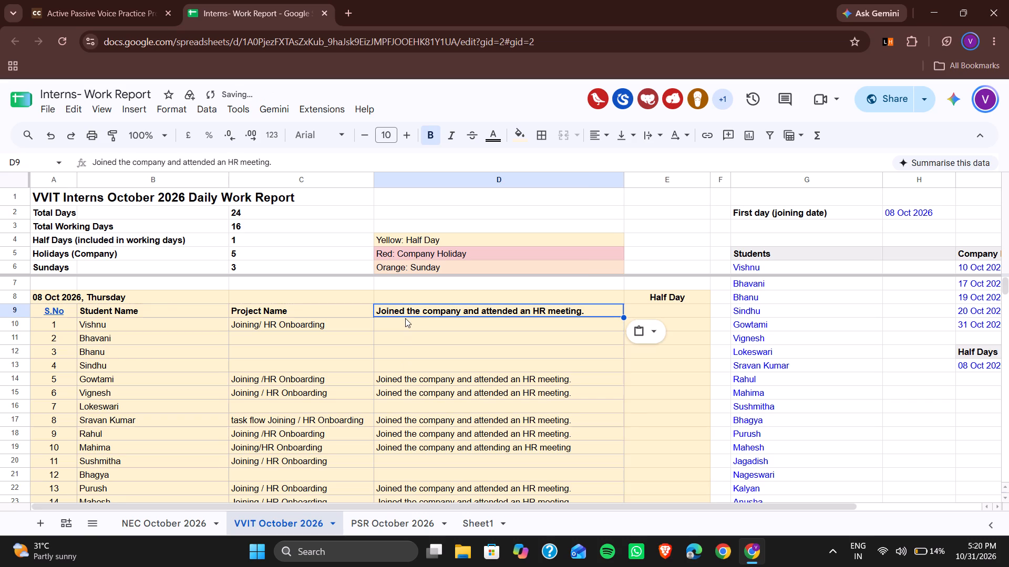
key(ctrl+z)
click(405, 327)
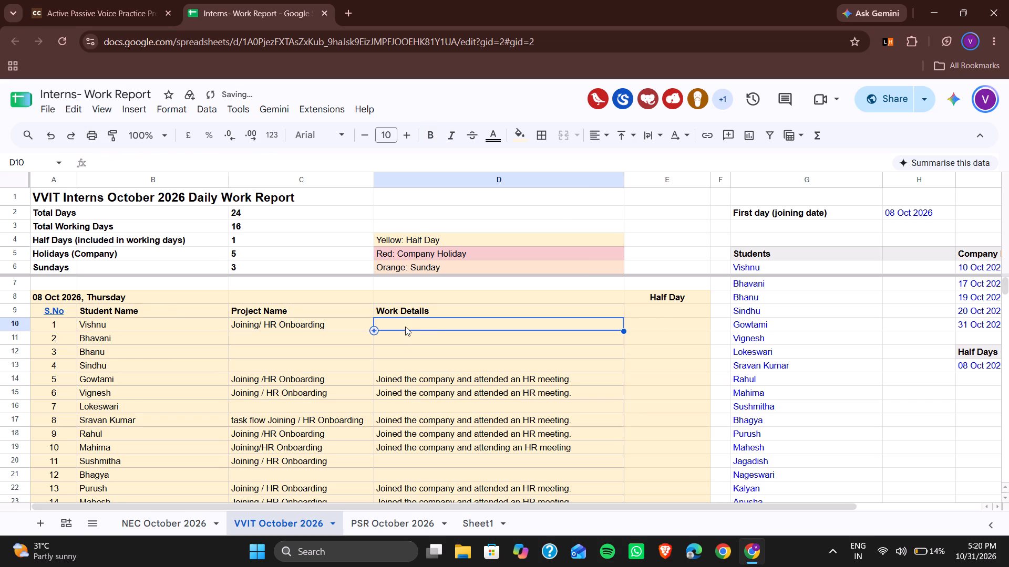
key(ctrl+v)
Look over the 08 Oct 2026 entries, the start of the following day's table, and the students, holidays and half-day lists.
scroll(397, 373, down, 2)
scroll(397, 373, up, 1)
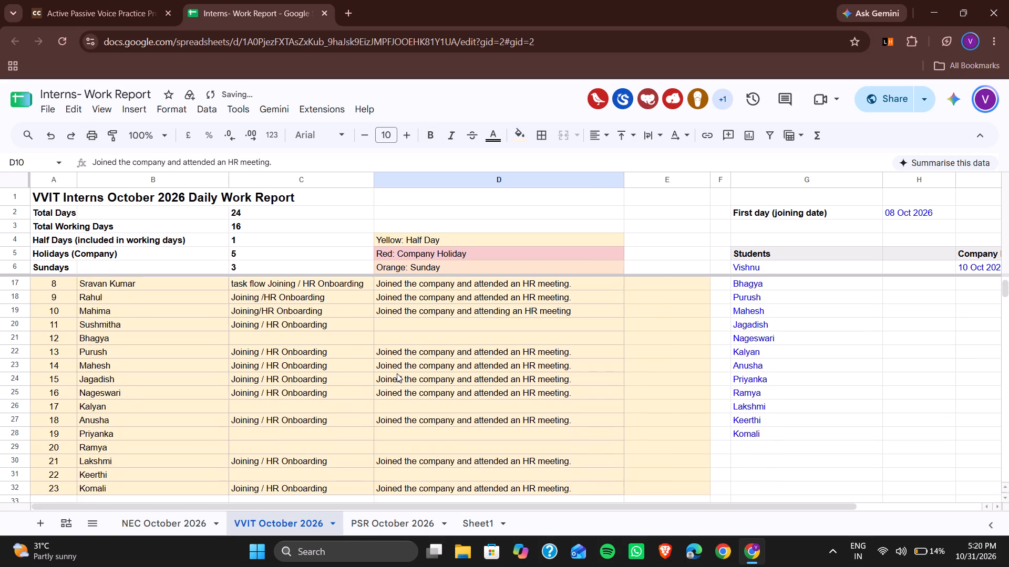
scroll(397, 373, up, 1)
scroll(750, 331, left, 3)
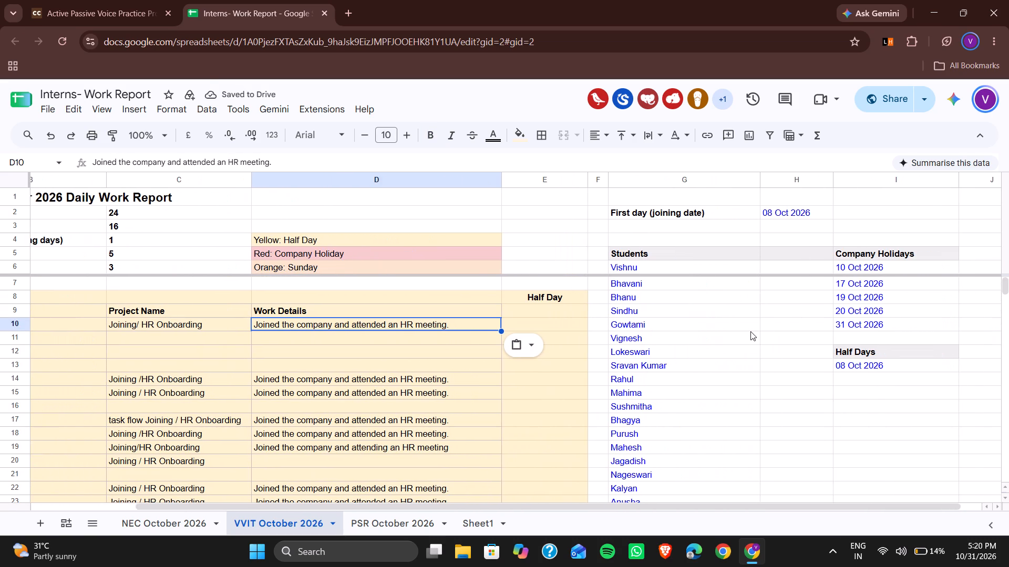
scroll(750, 331, left, 3)
scroll(750, 331, down, 2)
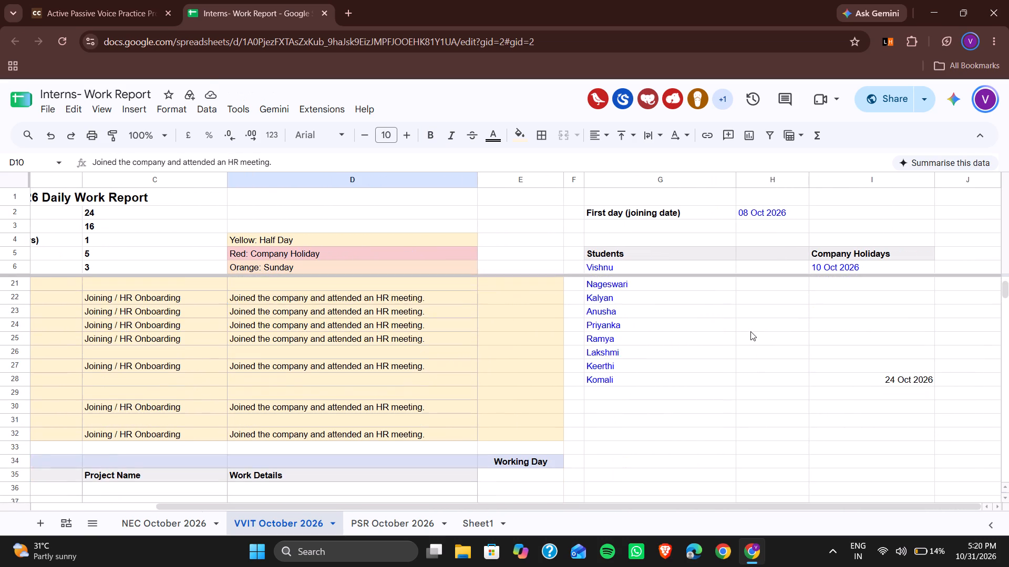
scroll(750, 331, up, 3)
scroll(552, 210, right, 1)
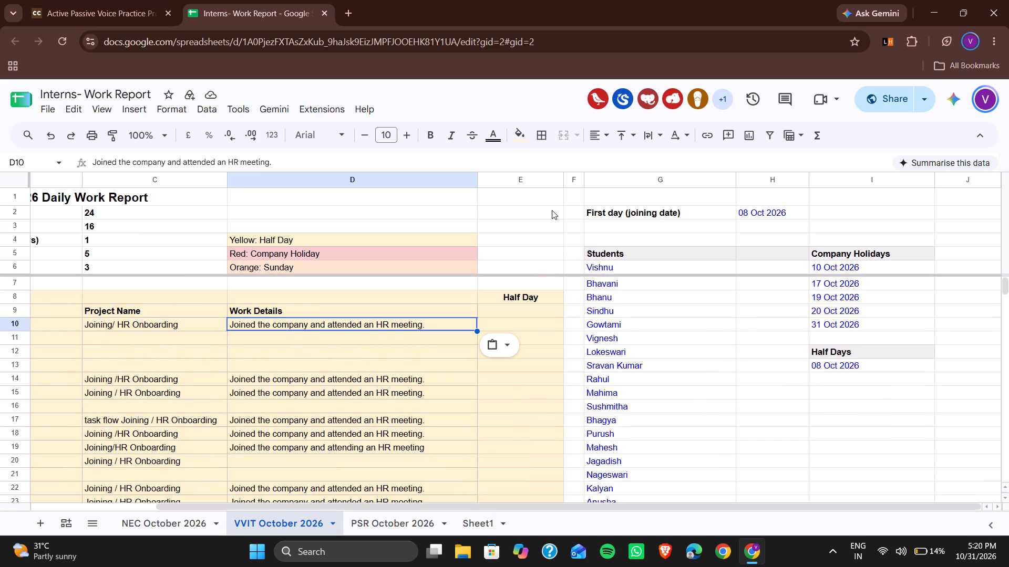
scroll(541, 331, down, 5)
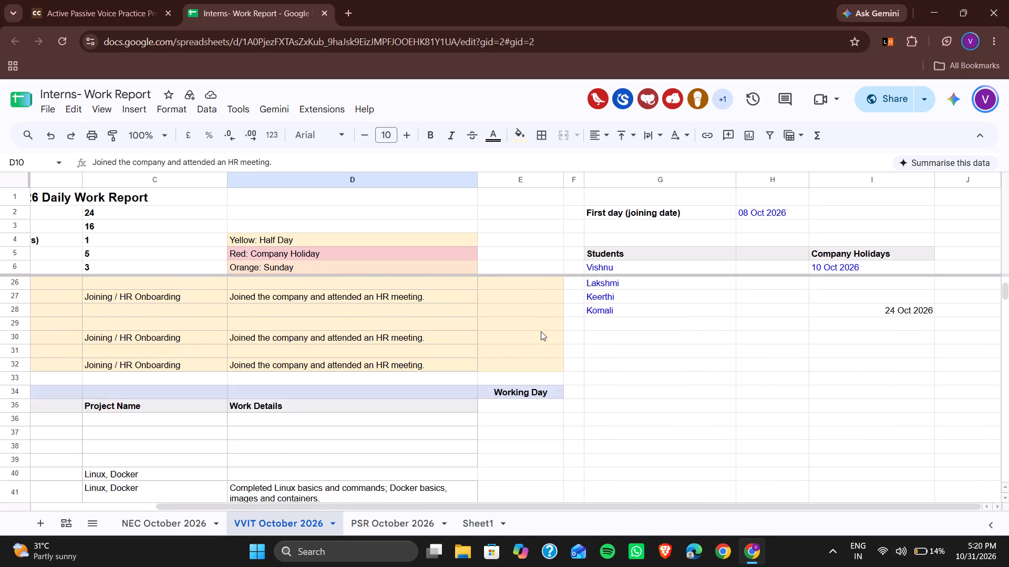
scroll(541, 331, up, 8)
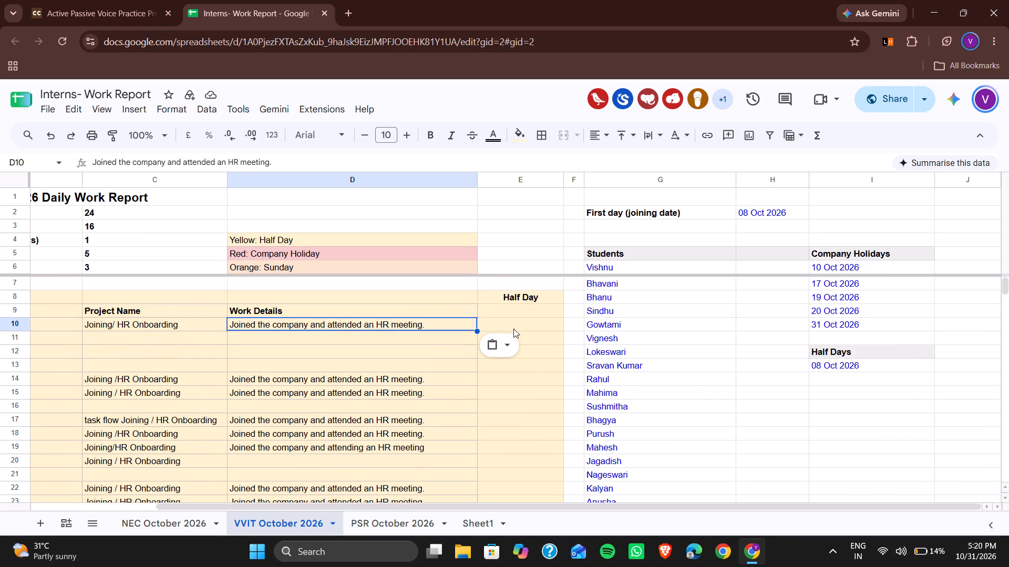
scroll(403, 335, right, 2)
scroll(312, 216, down, 2)
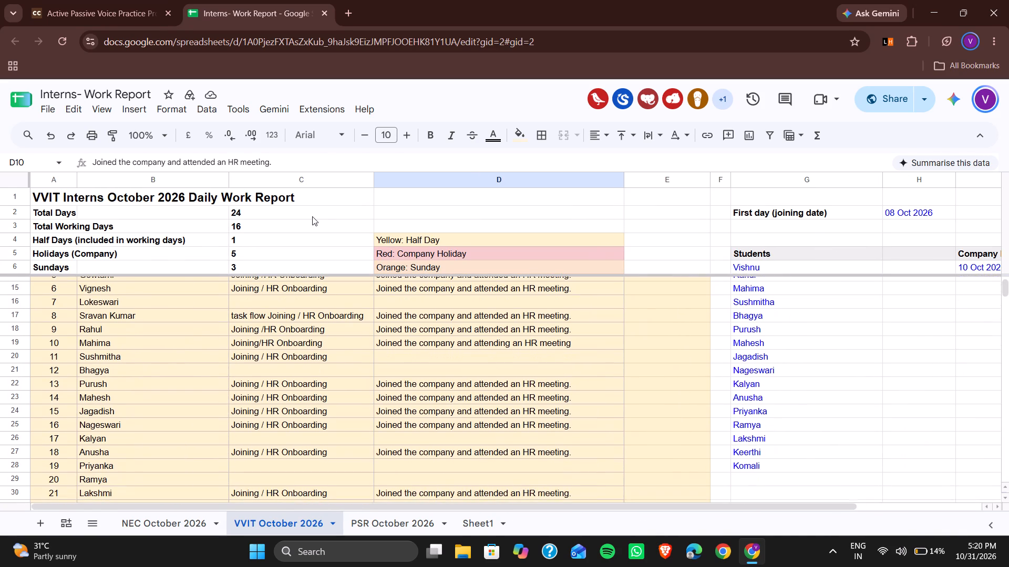
Open a new browser tab and start entering the WhatsApp Web address, web.whatsapp.com.
click(122, 0)
click(350, 0)
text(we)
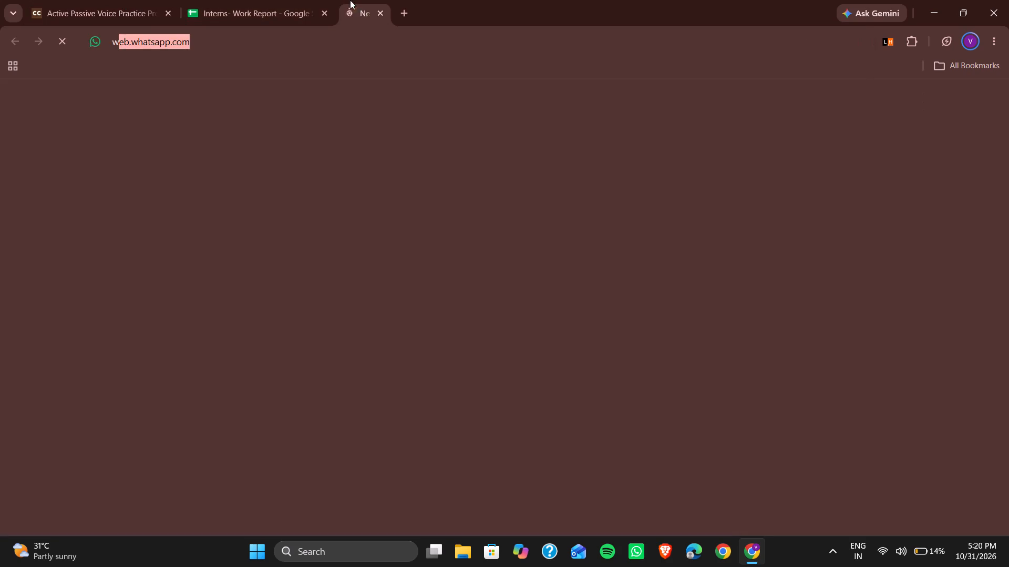
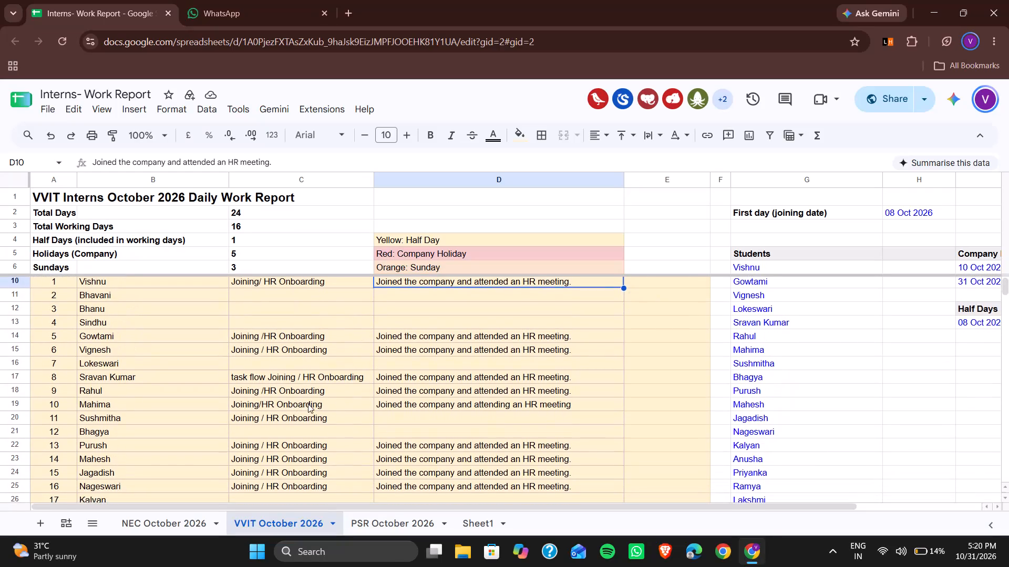
Select Vishnu's empty Project Name cell, C36, in the 09 Oct 2026 table.
scroll(308, 404, down, 1)
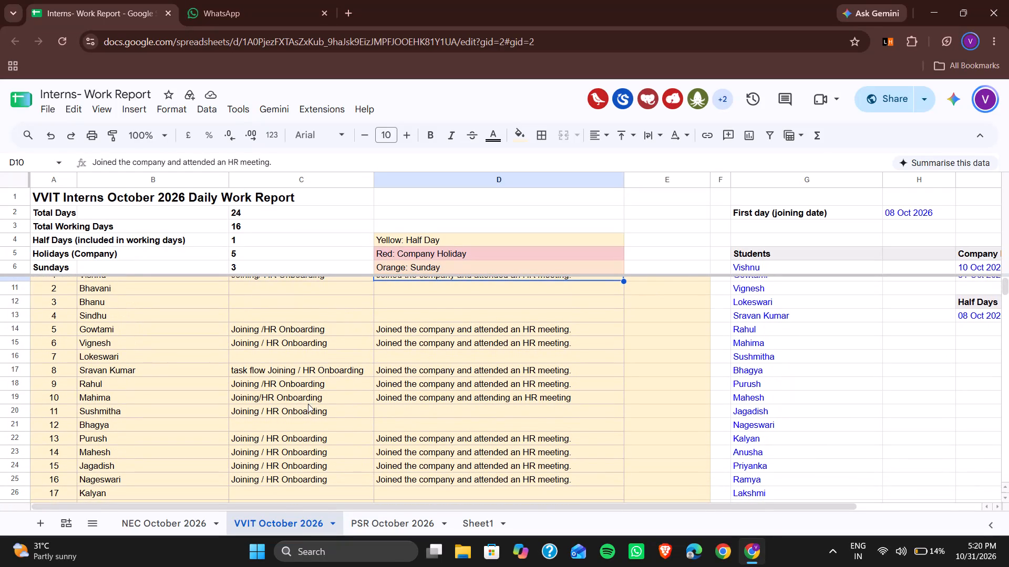
scroll(308, 404, down, 4)
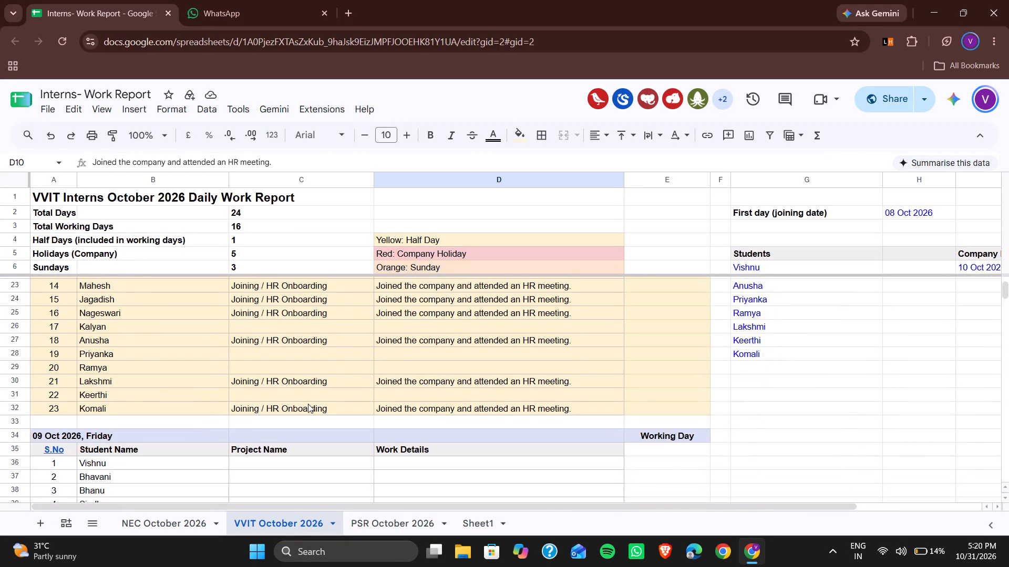
scroll(308, 404, down, 1)
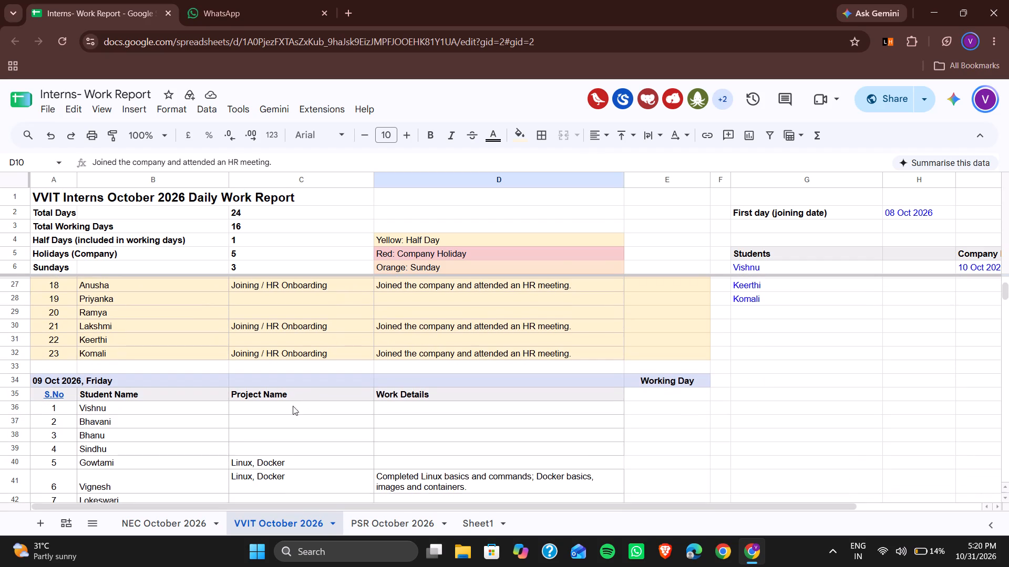
scroll(285, 411, down, 1)
click(256, 377)
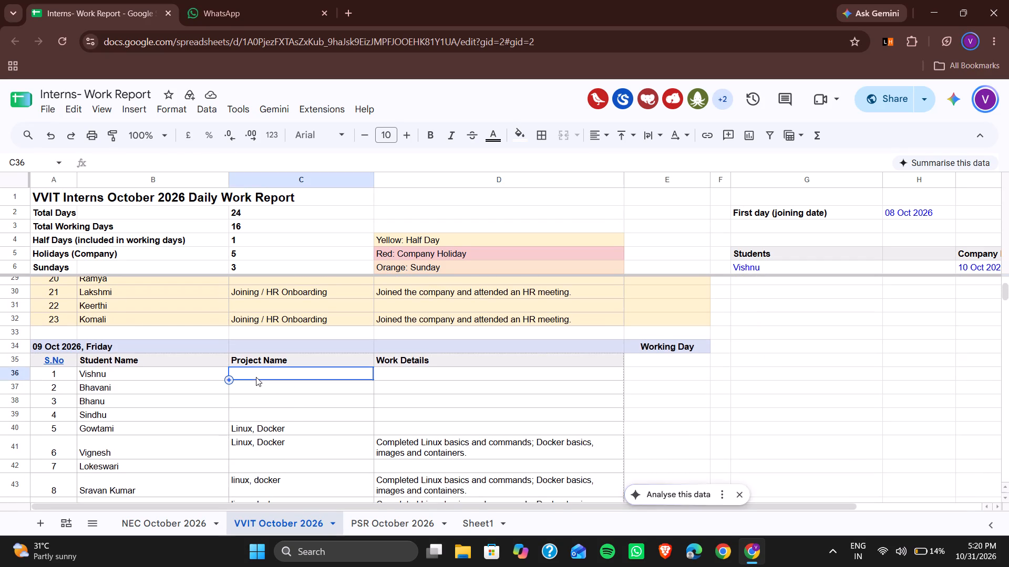
Enter "Linux, Docker" as Vishnu's project name in the 09 Oct 2026 table, cell C36.
text(Linux, Docker)
key(Tab)
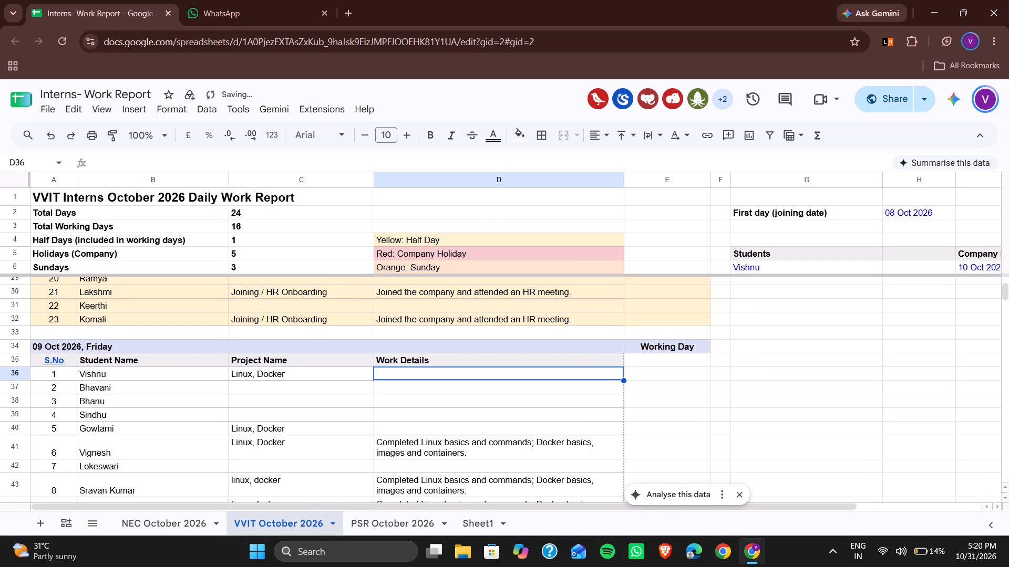
Copy Vignesh's 09 Oct work details, "Completed Linux basics and commands; Docker basics, images and containers.", into Vishnu's work details cell D36.
triple_click(409, 440)
key(ctrl+c)
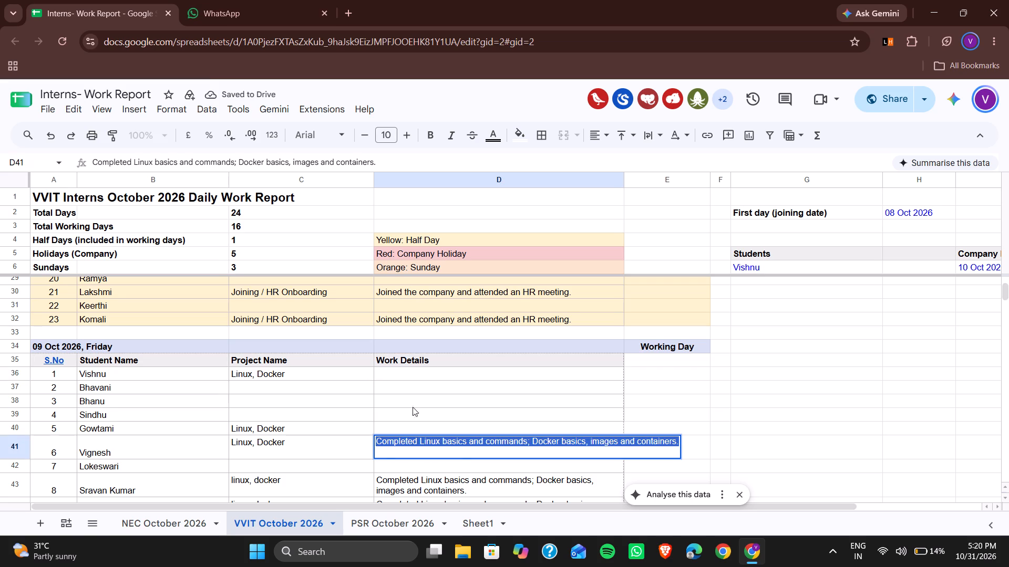
click(408, 367)
click(405, 373)
key(ctrl+v)
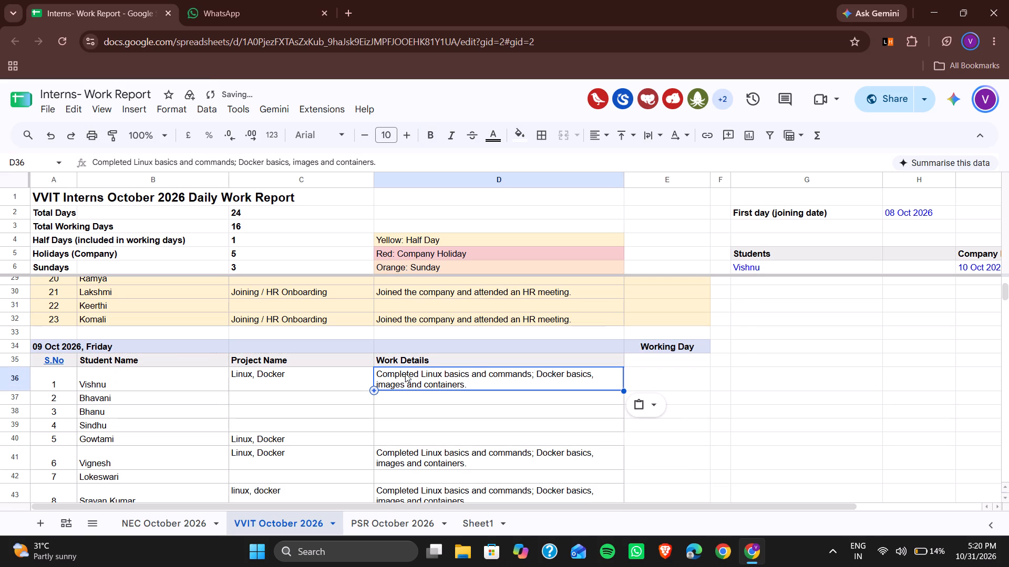
Look through the other 09 Oct entries and the 10 and 11 Oct tables, down to the 12 Oct 2026 table.
scroll(309, 398, down, 2)
scroll(319, 280, down, 1)
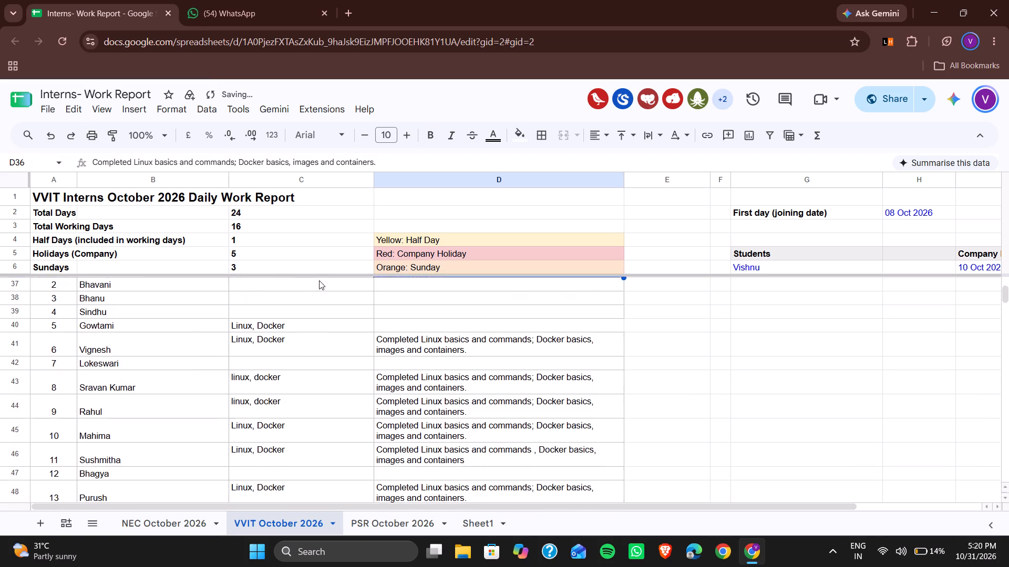
scroll(319, 280, down, 1)
scroll(379, 371, up, 1)
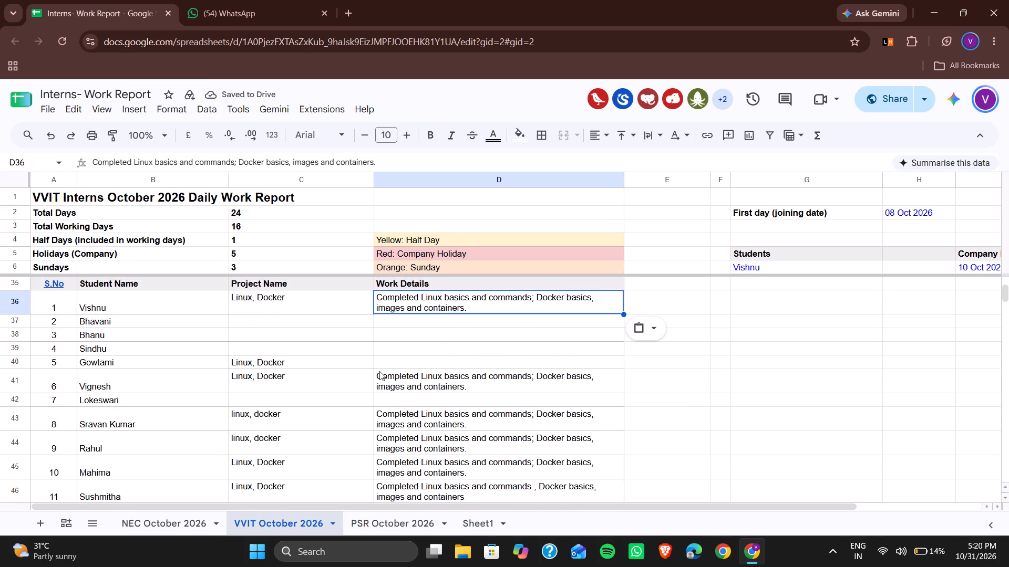
scroll(338, 382, down, 1)
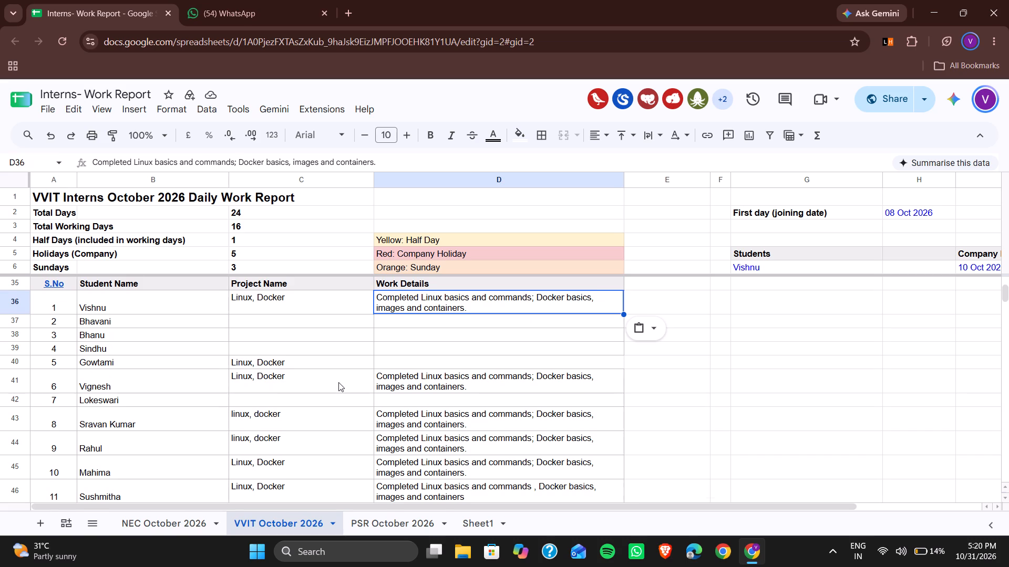
scroll(338, 382, down, 3)
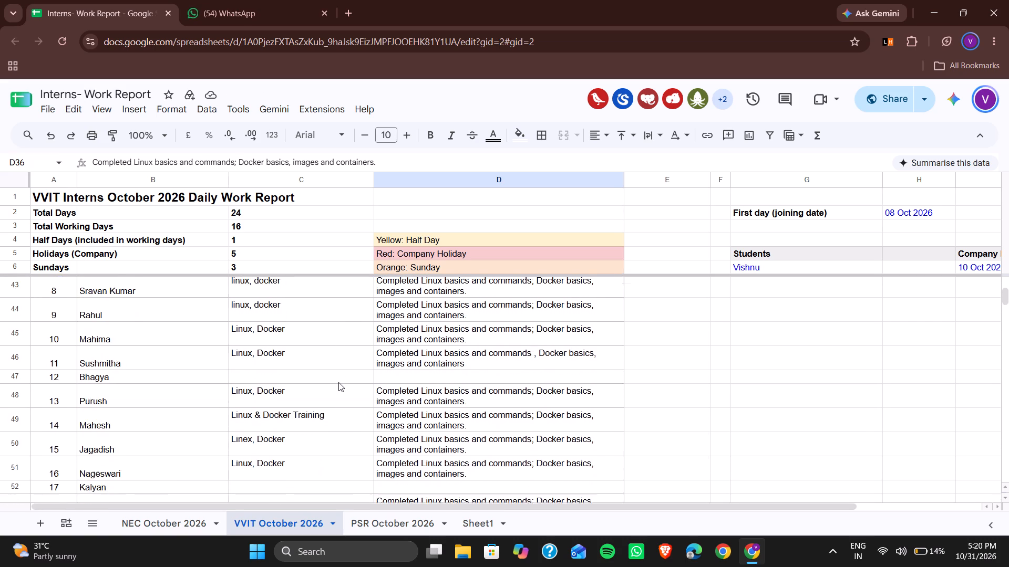
scroll(338, 382, down, 4)
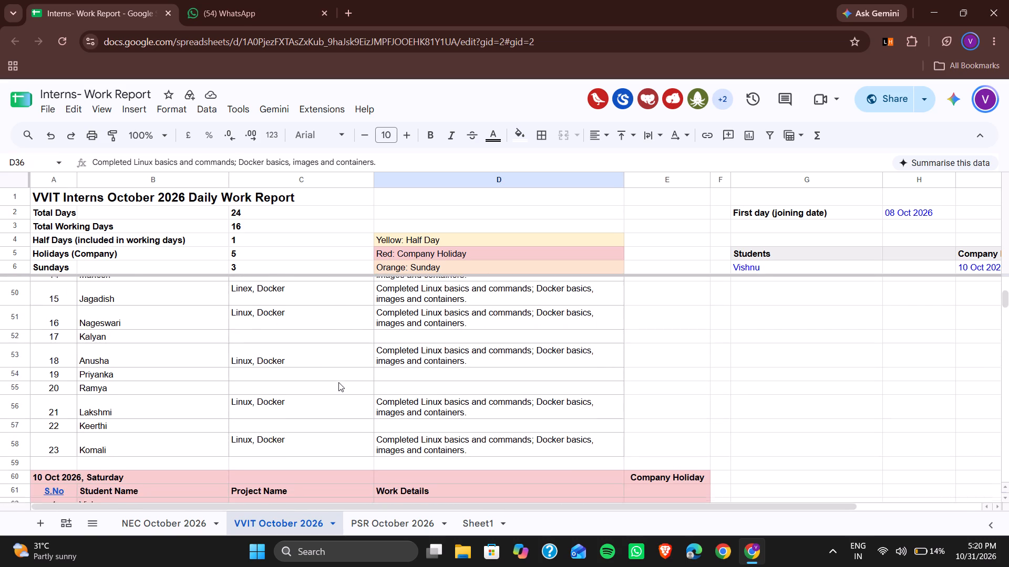
scroll(338, 382, down, 4)
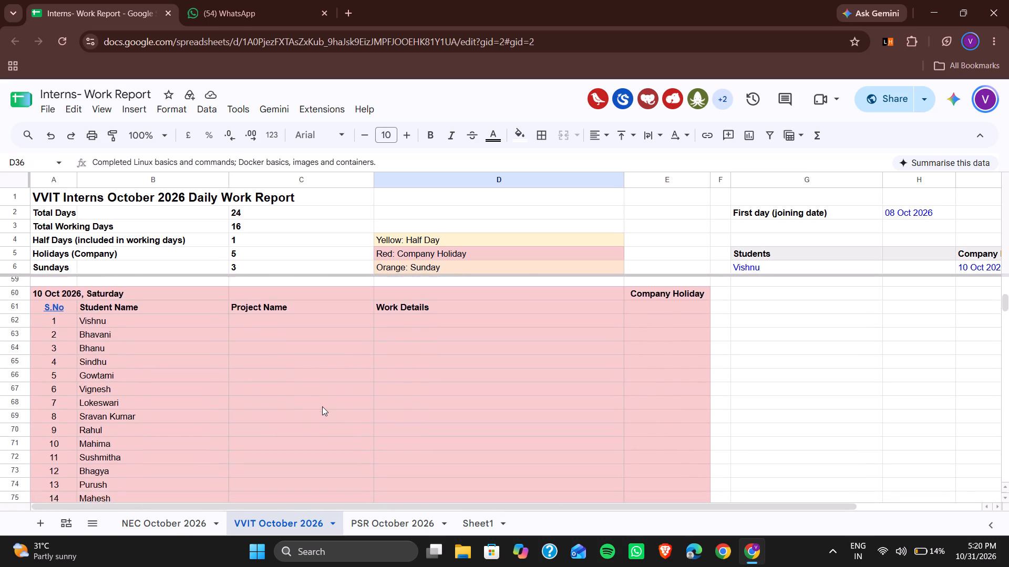
scroll(322, 406, down, 2)
scroll(322, 406, up, 3)
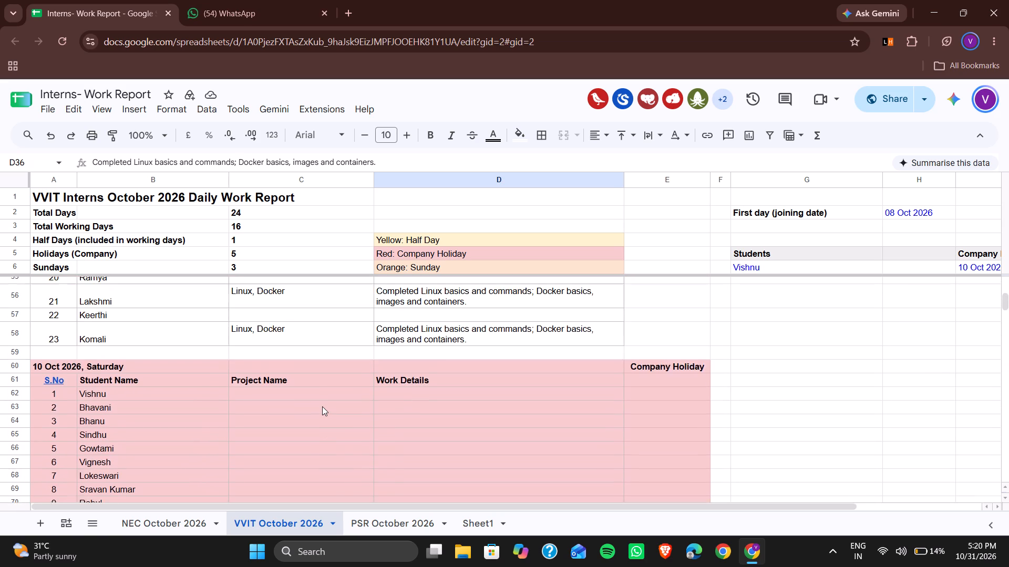
scroll(322, 406, up, 1)
scroll(322, 406, down, 5)
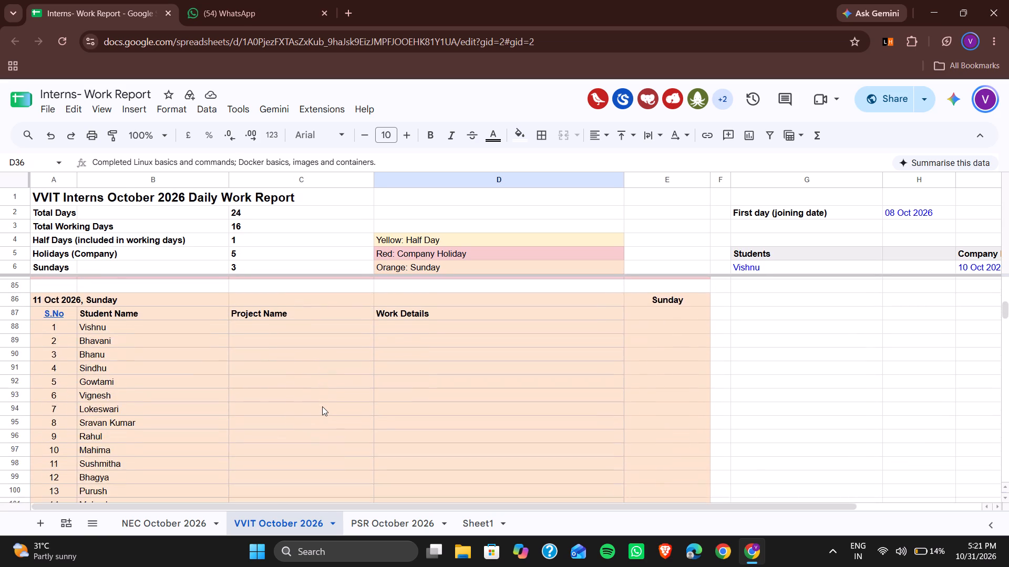
scroll(322, 406, down, 2)
scroll(322, 406, up, 1)
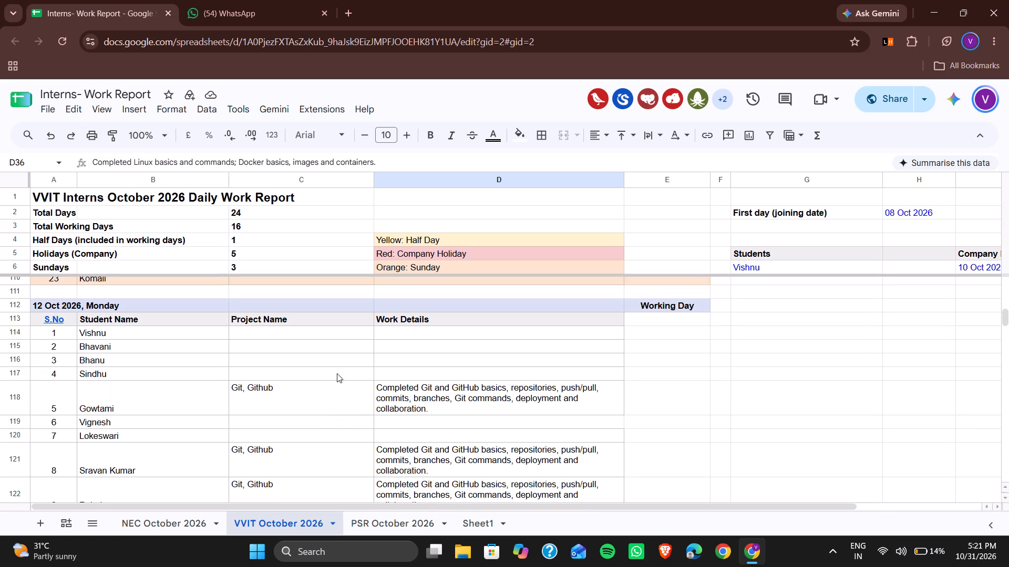
Copy the project name "Git, Github" from Gowtami's 12 Oct row into Vishnu's project name cell C114.
triple_click(274, 407)
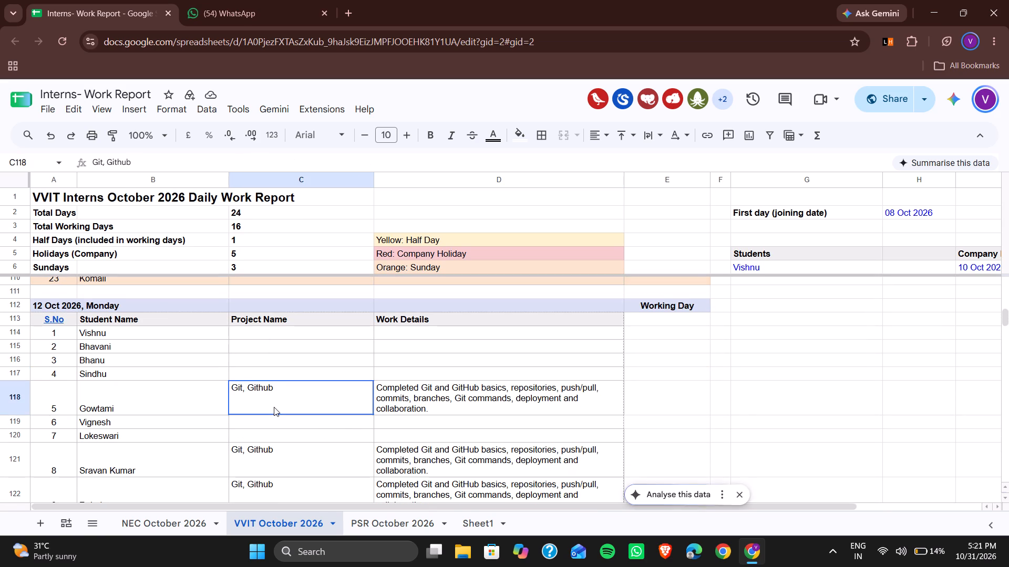
key(ctrl+a)
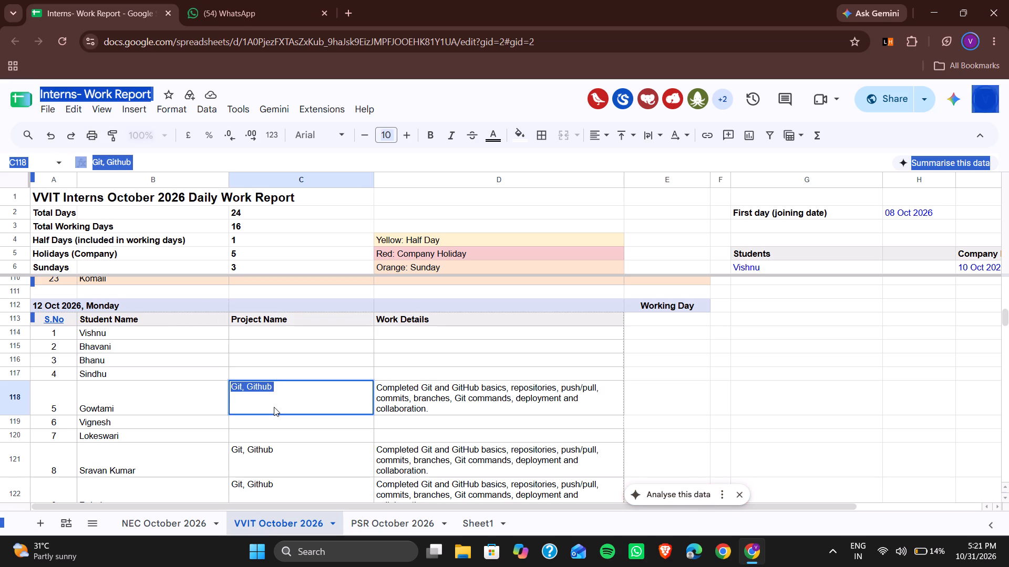
triple_click(274, 407)
key(ctrl+a)
click(274, 407)
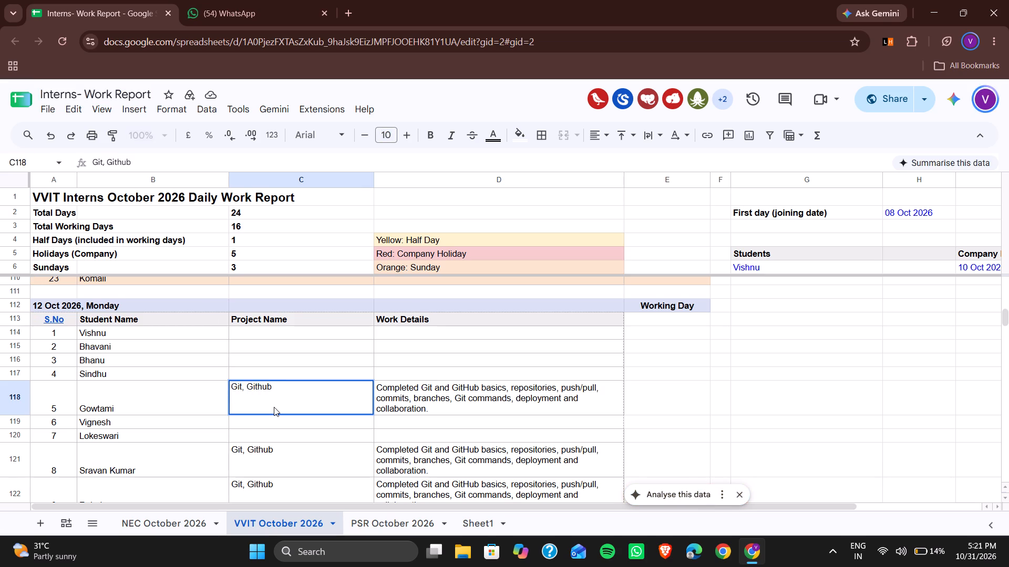
key(ctrl+a)
triple_click(265, 395)
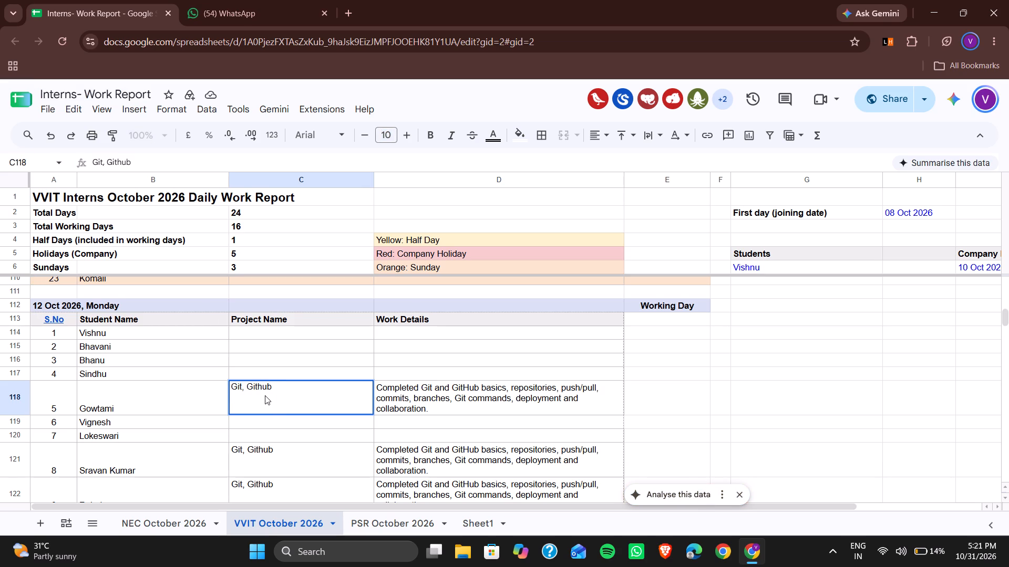
triple_click(265, 395)
triple_click(264, 385)
key(ctrl+c)
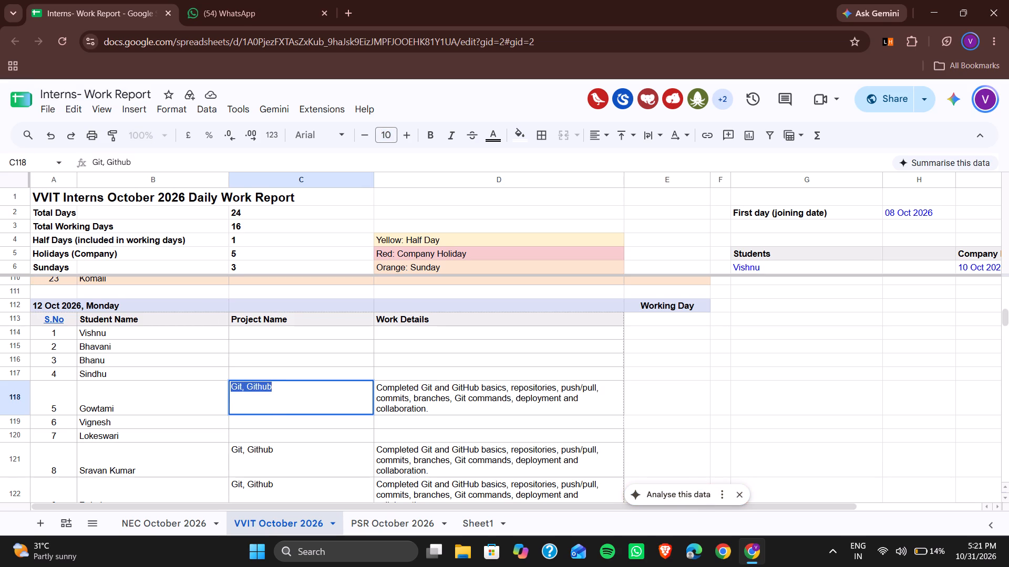
click(248, 335)
key(ctrl+v)
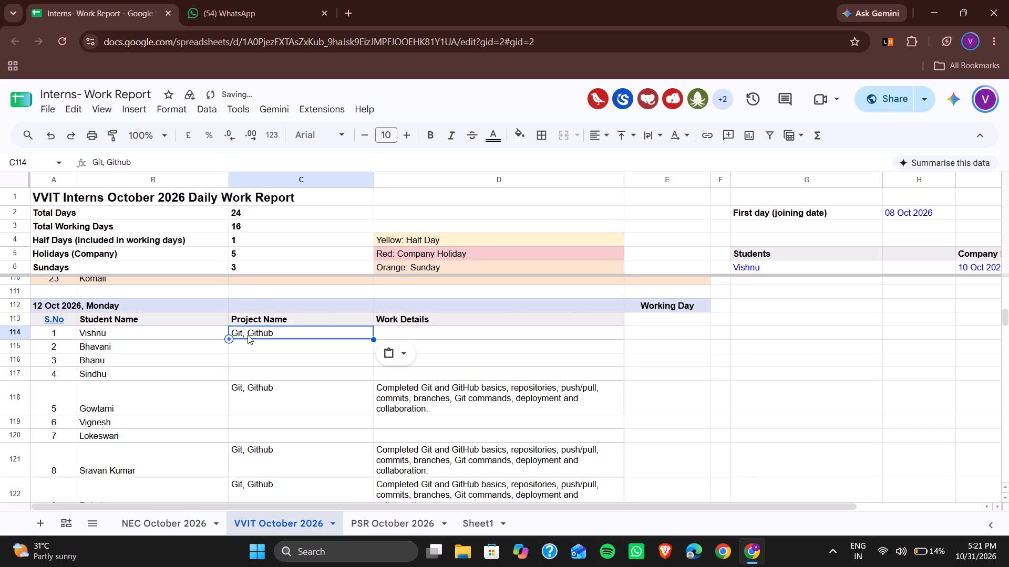
Copy Gowtami's 12 Oct work details on Git and GitHub basics into Vishnu's work details cell D114.
triple_click(445, 398)
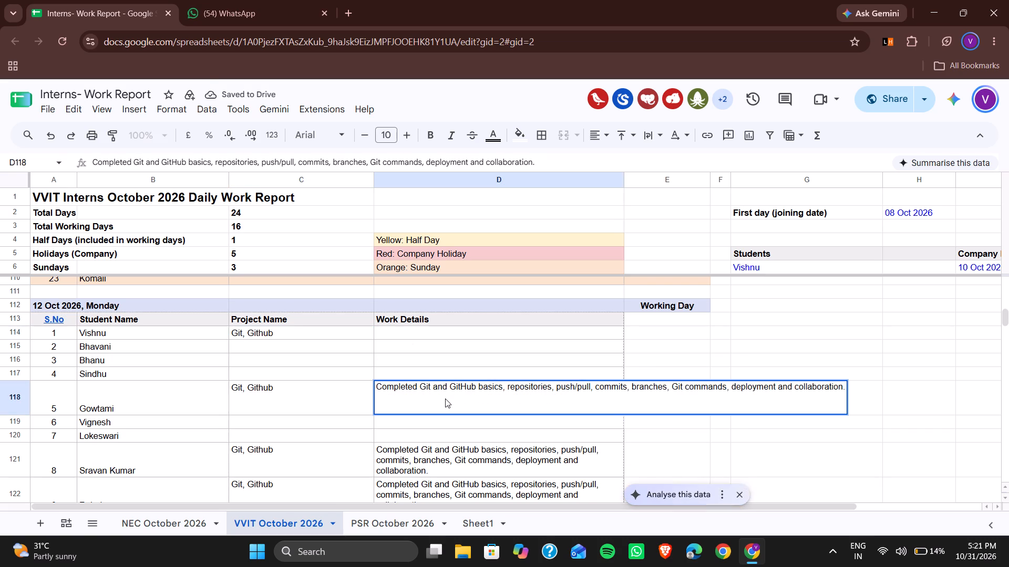
key(ctrl+a)
triple_click(445, 398)
click(445, 398)
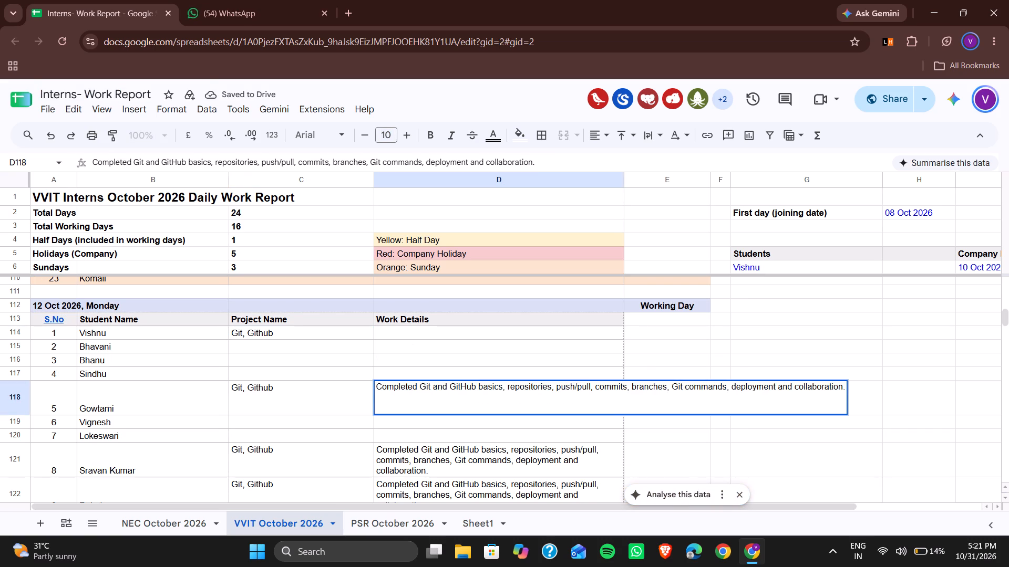
triple_click(445, 386)
key(ctrl+c)
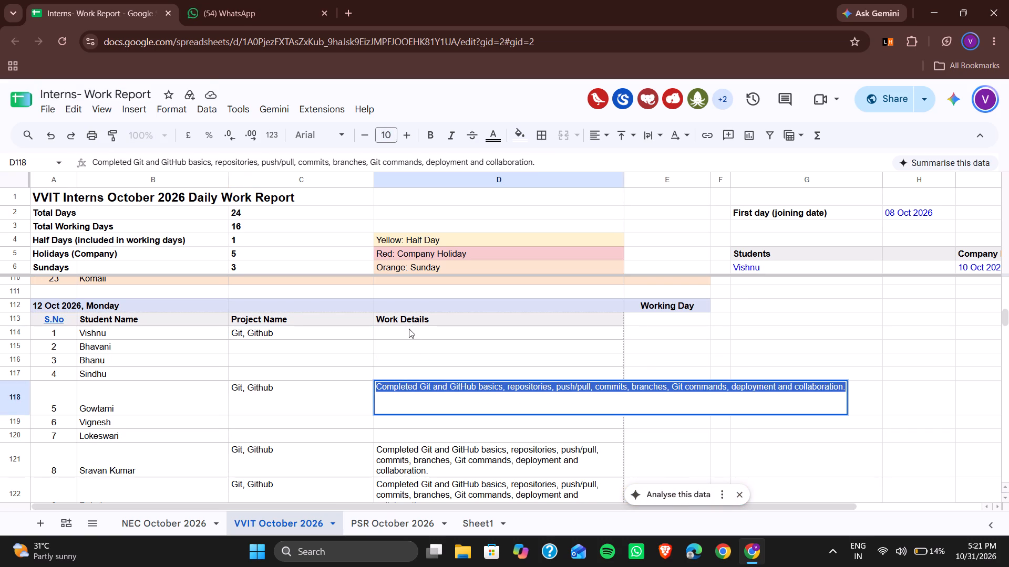
click(409, 329)
key(ctrl+v)
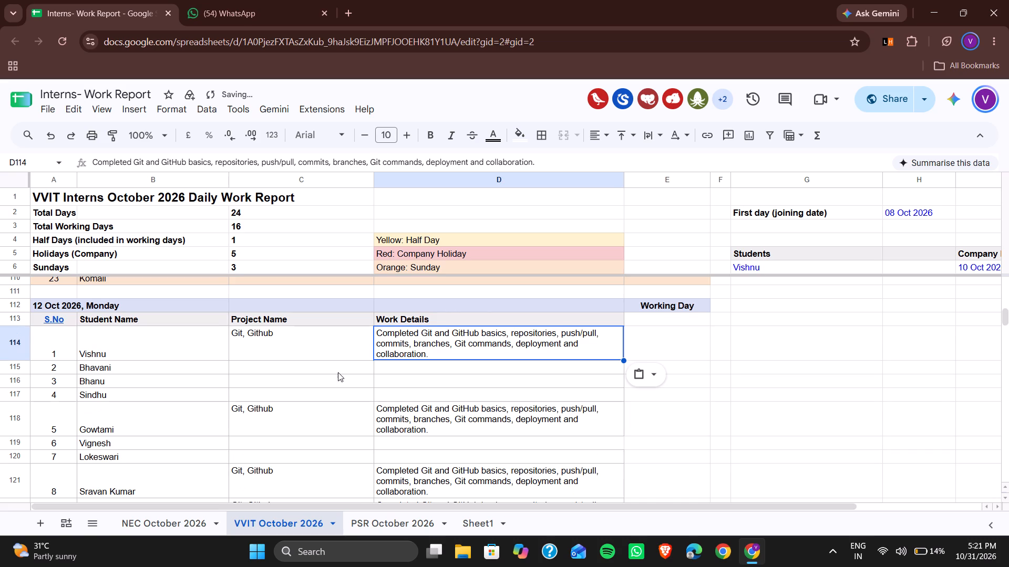
Look through the 12 and 13 Oct entries, examining the interns' projects and work details, down to the 14 Oct 2026 table.
scroll(338, 372, down, 4)
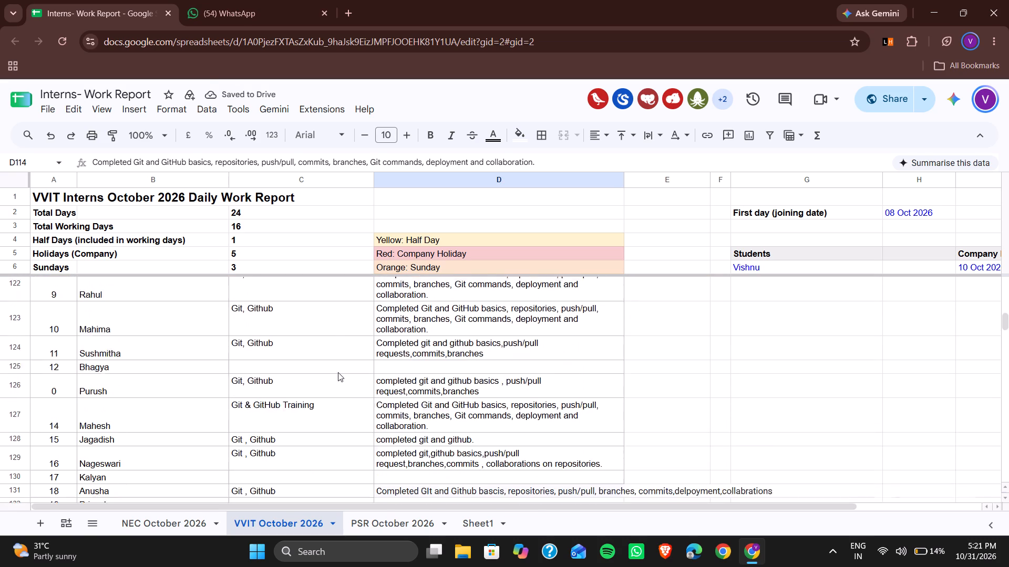
scroll(338, 372, down, 2)
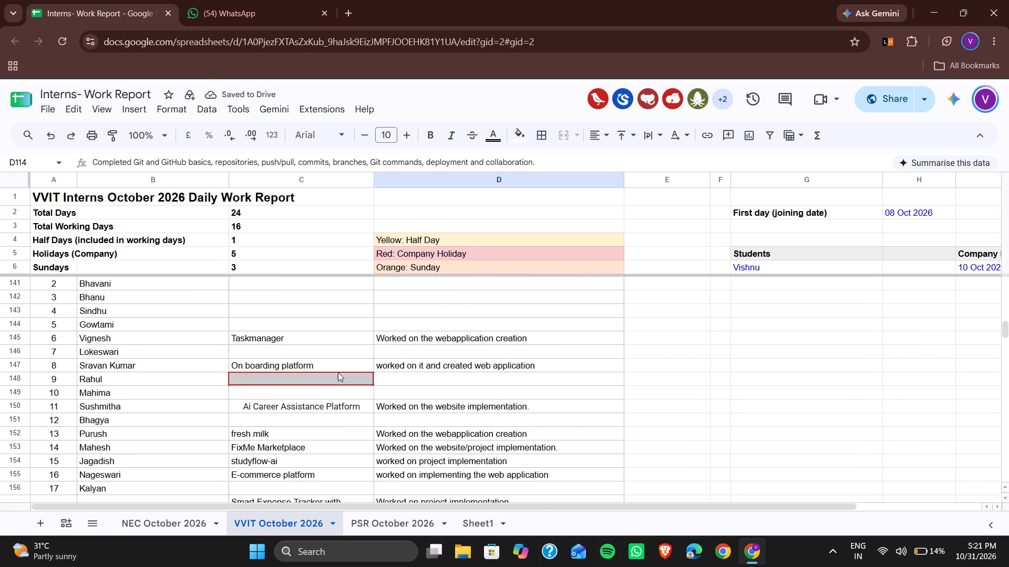
scroll(338, 372, down, 1)
scroll(311, 363, up, 2)
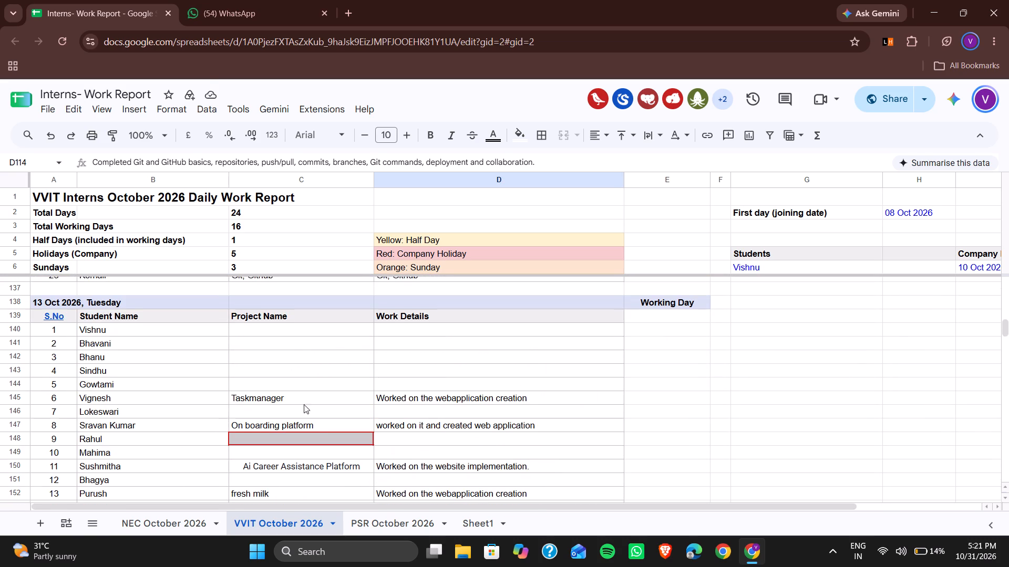
scroll(309, 413, down, 4)
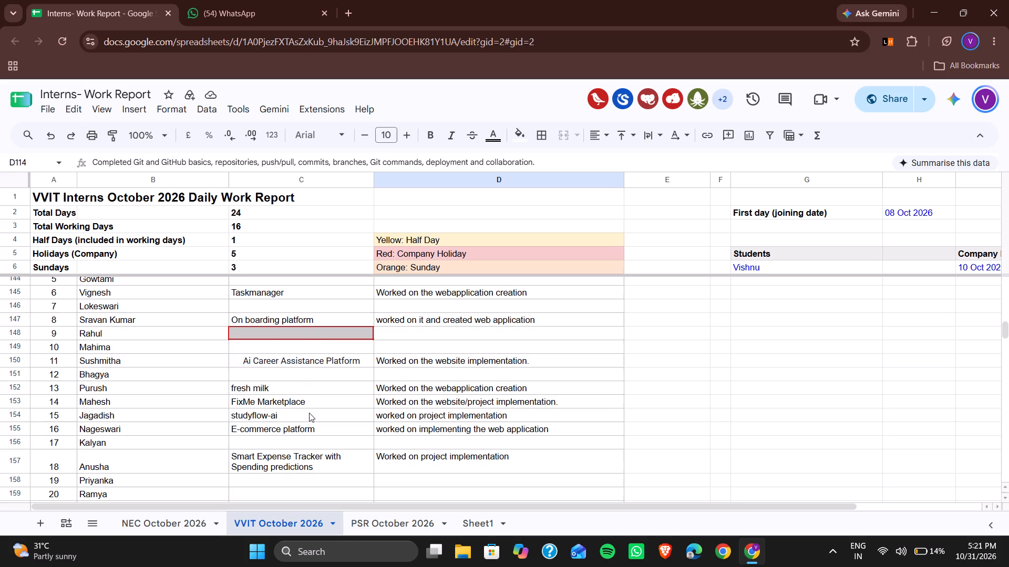
scroll(309, 413, down, 2)
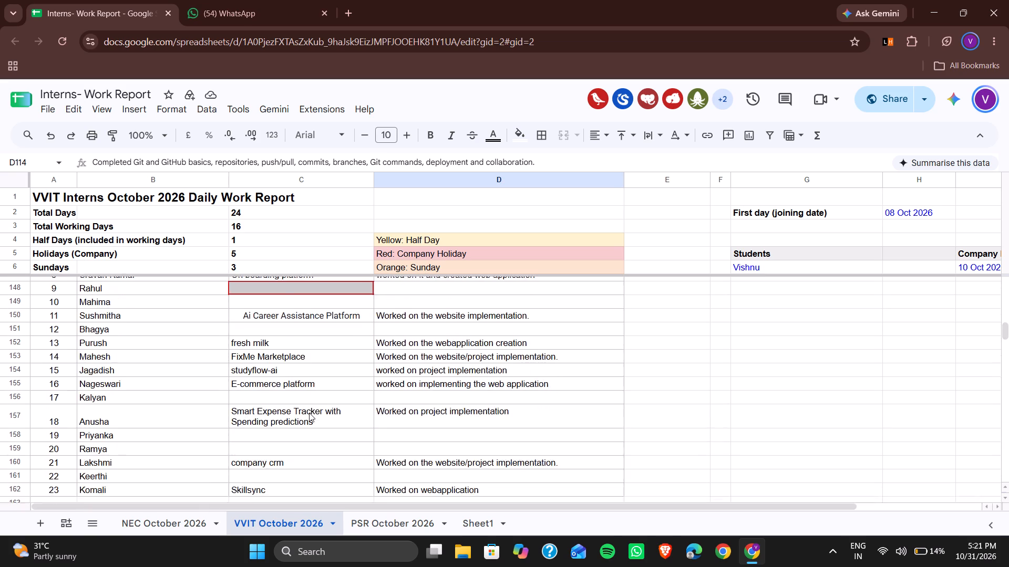
scroll(309, 413, down, 1)
scroll(309, 413, up, 1)
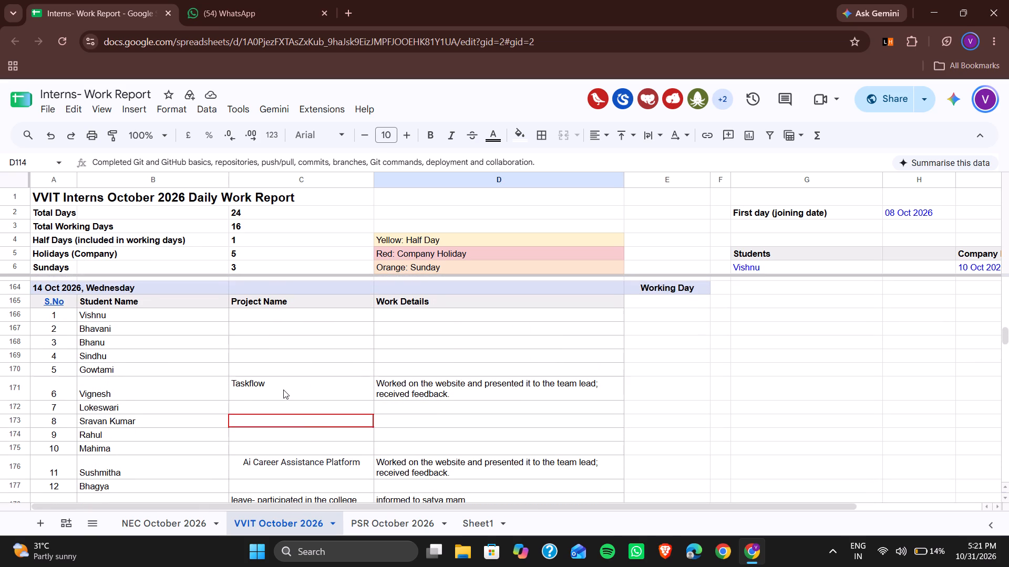
Copy the project name "Taskflow" from Vignesh's 14 Oct row into Vishnu's project name cell C166.
triple_click(283, 390)
key(ctrl+a)
triple_click(283, 390)
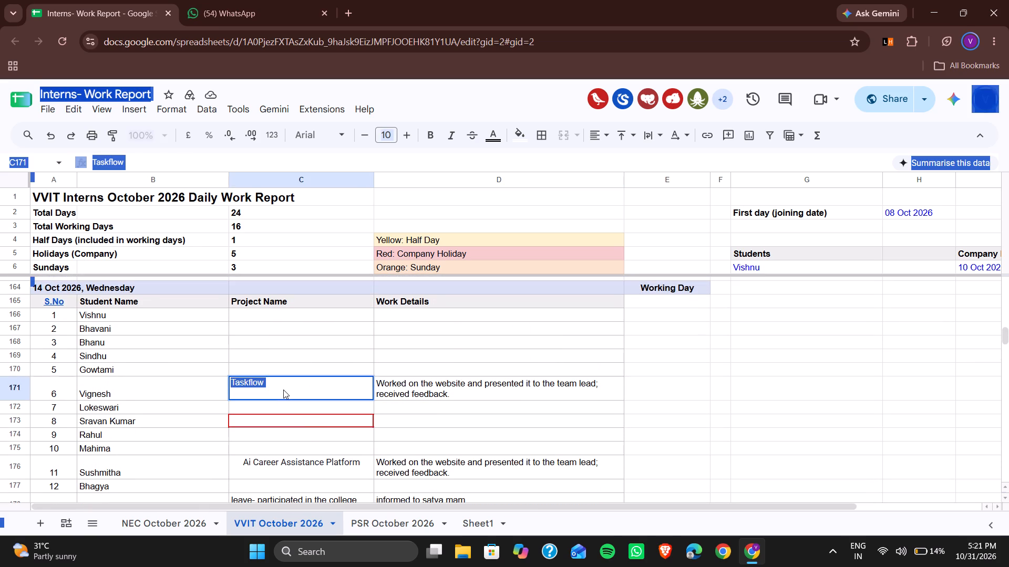
triple_click(263, 381)
key(ctrl+c)
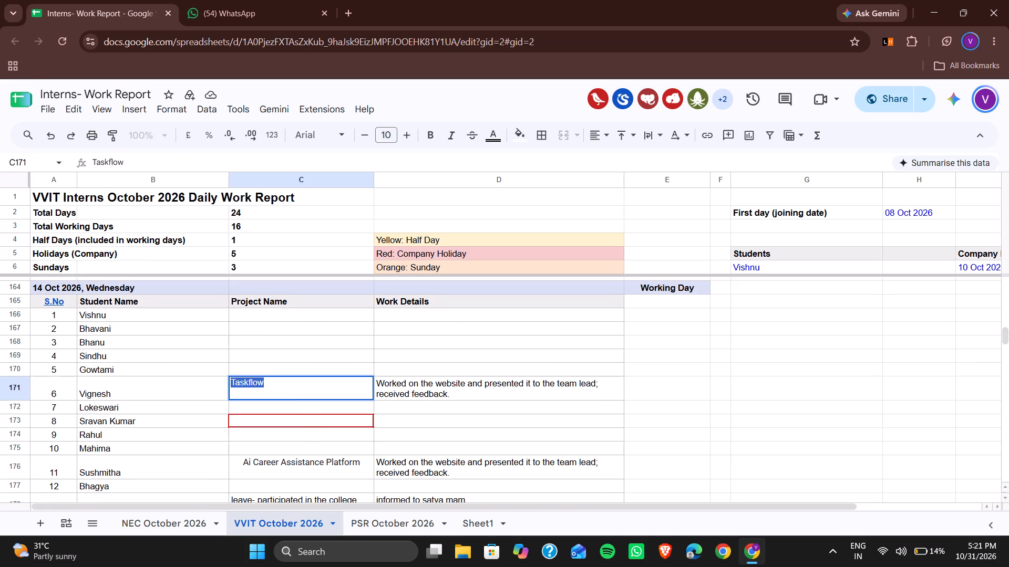
scroll(263, 381, up, 2)
click(250, 372)
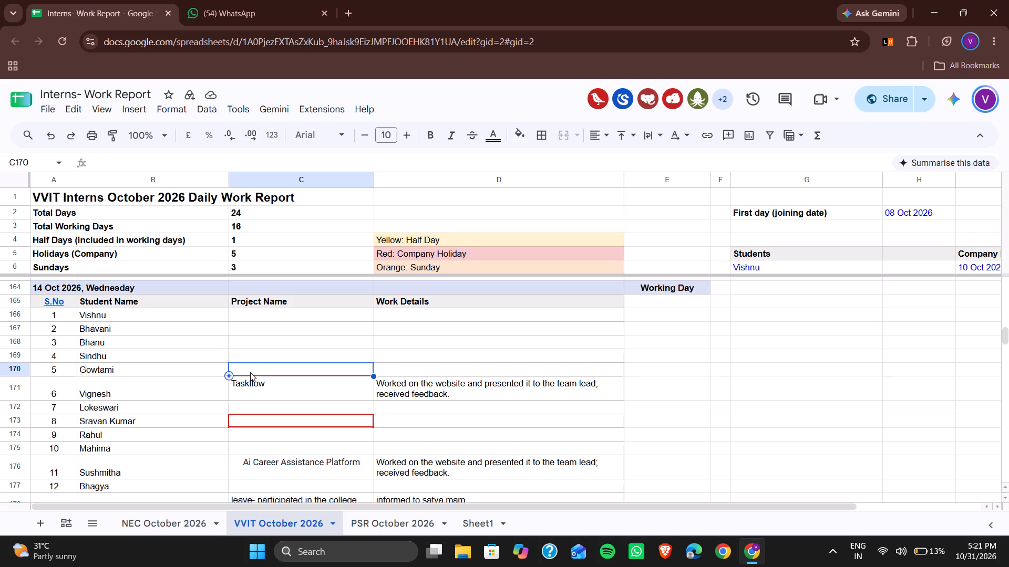
click(253, 360)
scroll(253, 360, up, 2)
scroll(253, 360, down, 1)
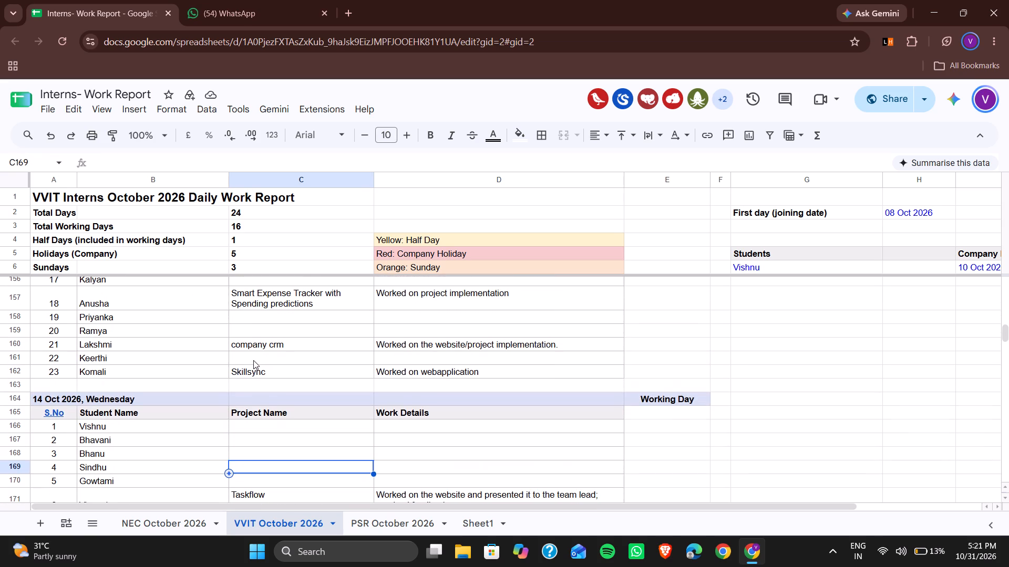
click(265, 422)
key(ctrl+v)
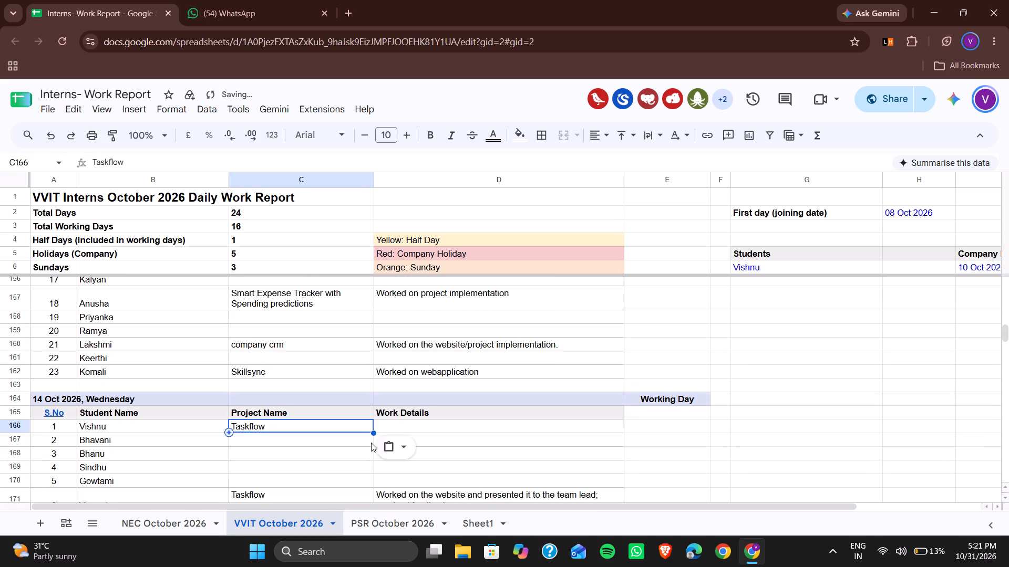
Copy Vignesh's 14 Oct work details, "Worked on the website and presented it to the team lead; received feedback.", into Vishnu's work details cell D166.
scroll(416, 439, down, 1)
triple_click(465, 405)
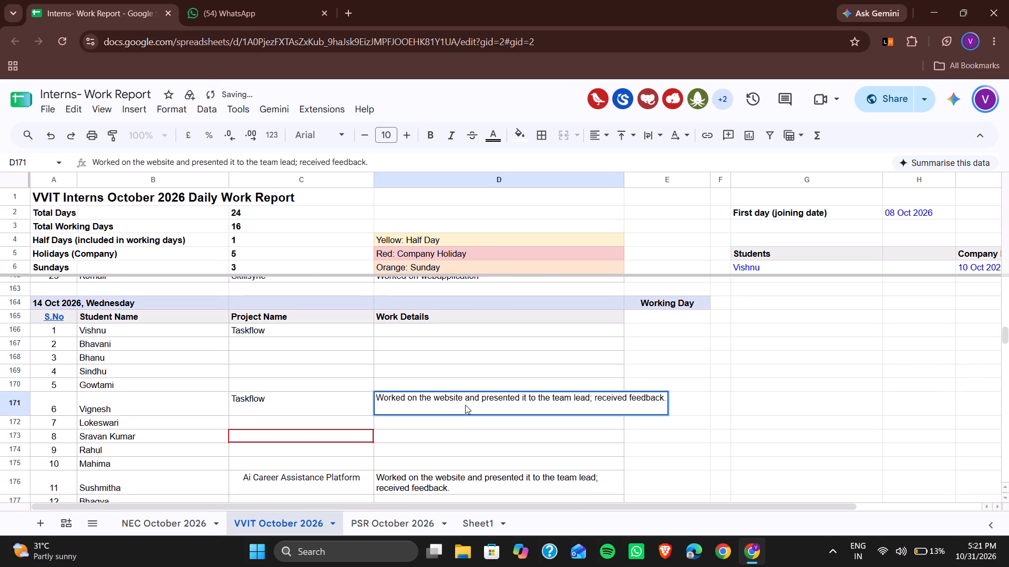
key(ctrl+a)
triple_click(461, 400)
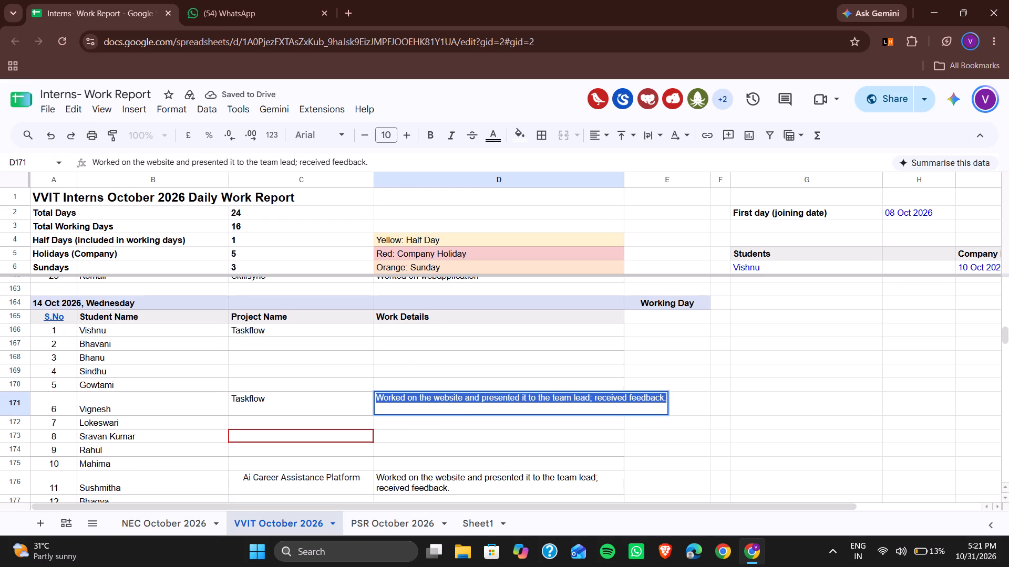
key(ctrl+c)
click(436, 328)
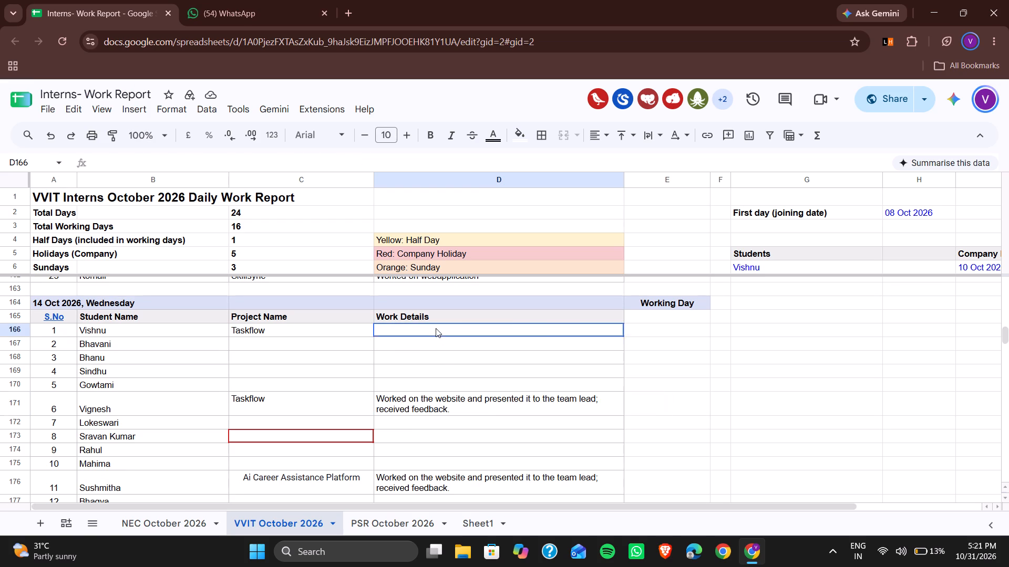
key(ctrl+v)
Look through the remaining 14 Oct rows and the 15 Oct 2026 table, examining the other interns' project names and work details.
scroll(339, 384, down, 3)
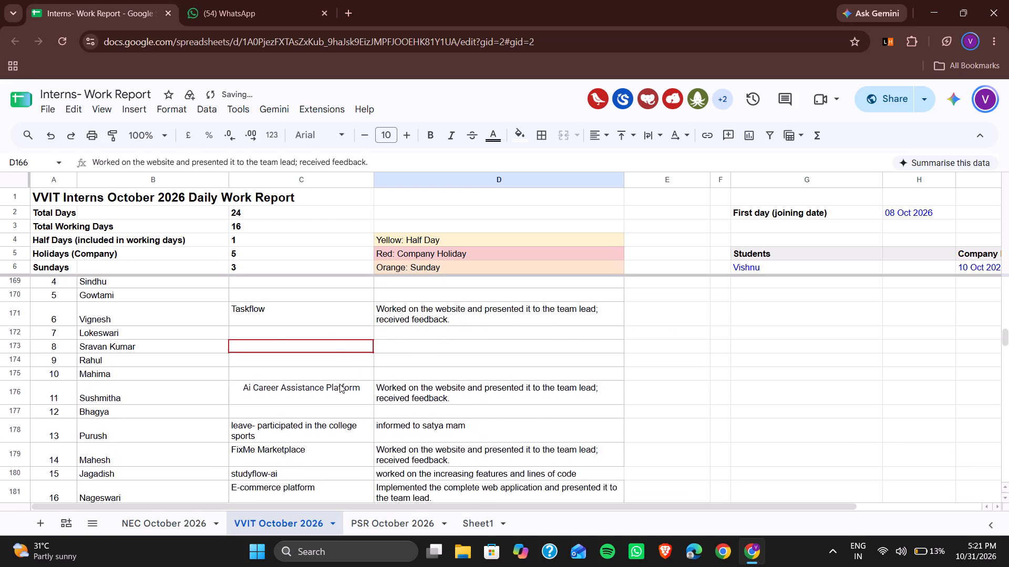
scroll(339, 384, down, 1)
scroll(296, 415, down, 1)
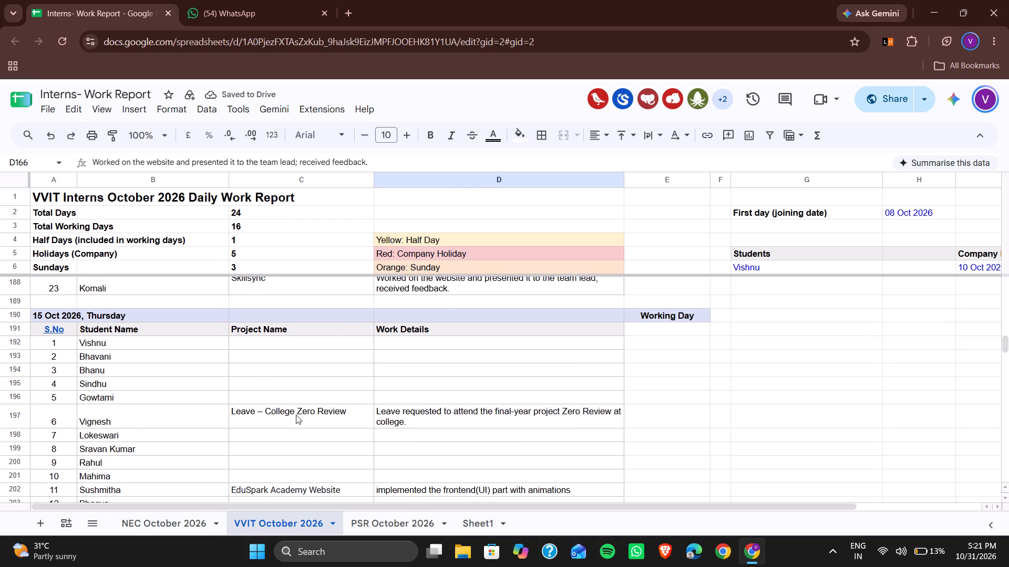
scroll(296, 415, down, 1)
click(296, 415)
click(295, 425)
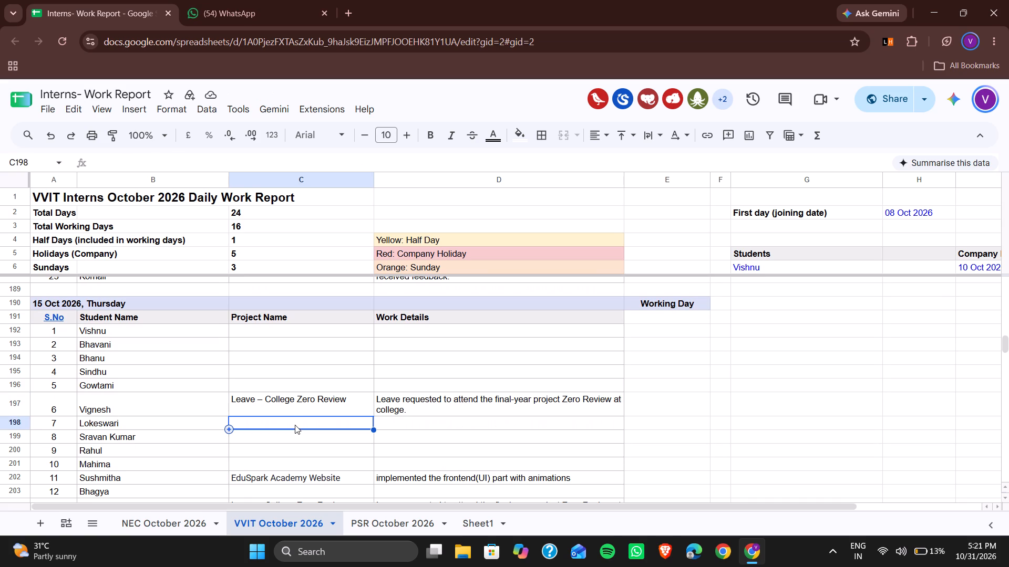
scroll(290, 406, down, 3)
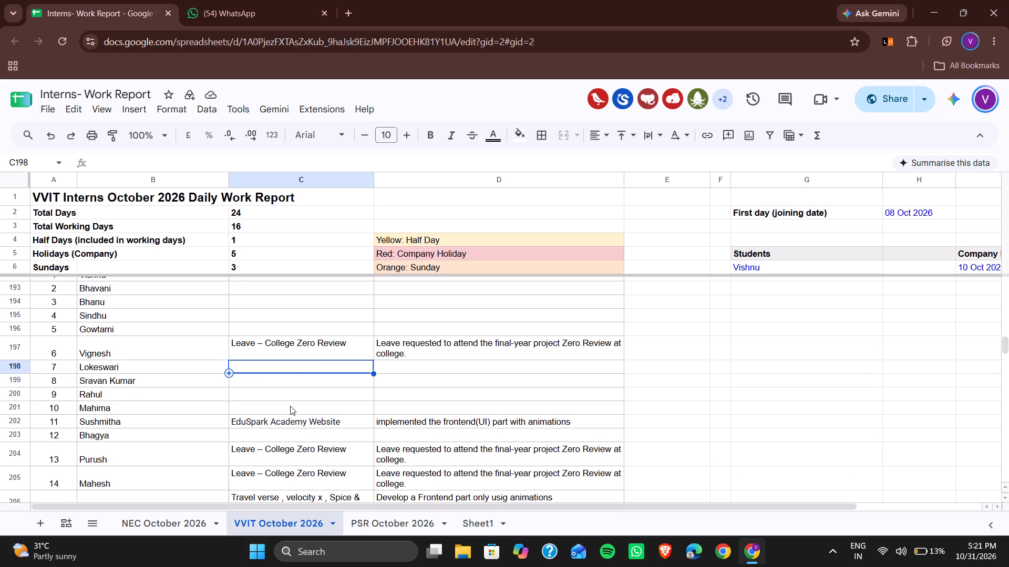
scroll(290, 406, down, 3)
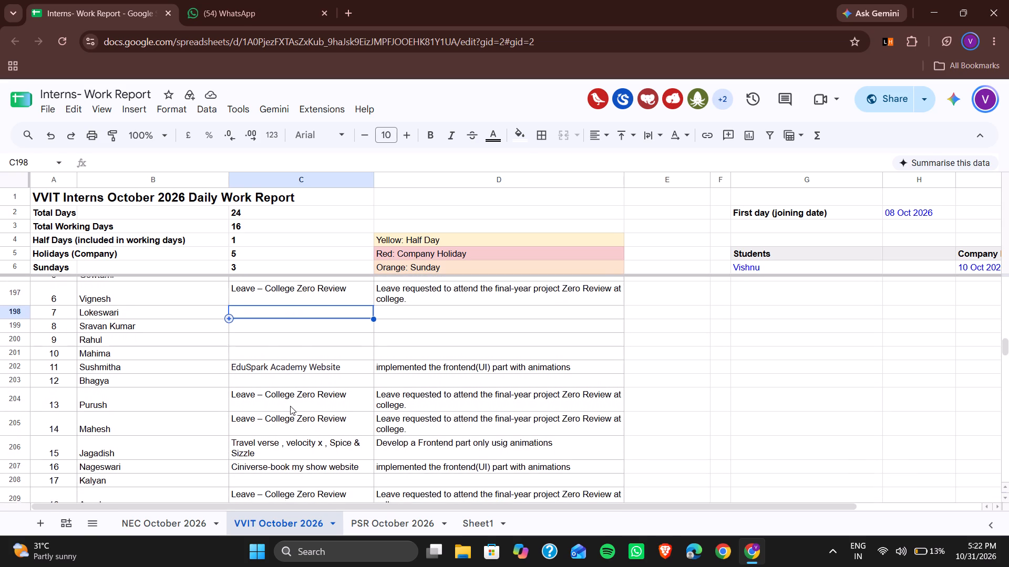
scroll(290, 406, down, 1)
scroll(290, 406, up, 1)
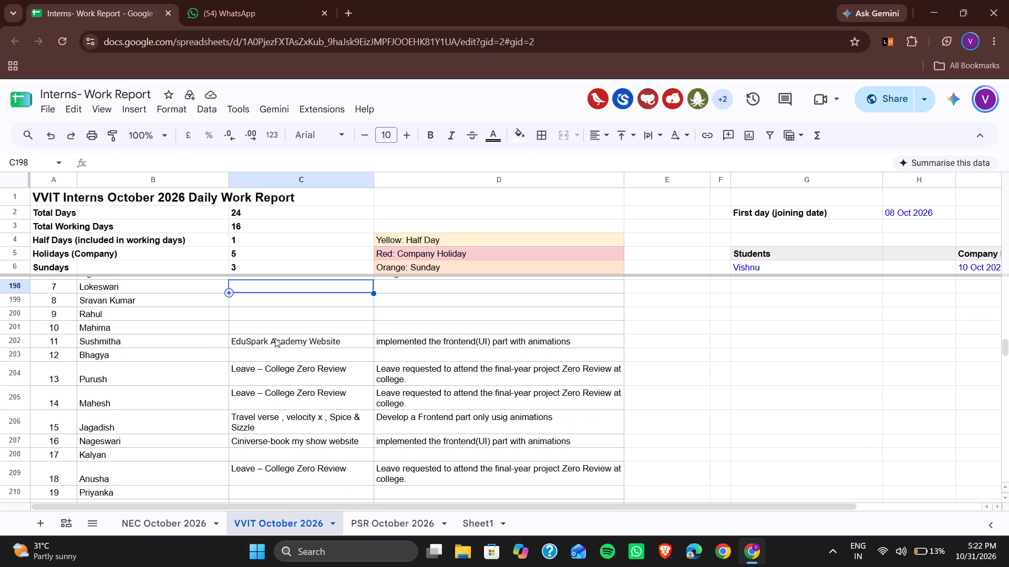
Copy the project name "Leave – College Zero Review" from Vignesh's 15 Oct row into Vishnu's project name cell C192.
click(274, 340)
scroll(274, 340, up, 1)
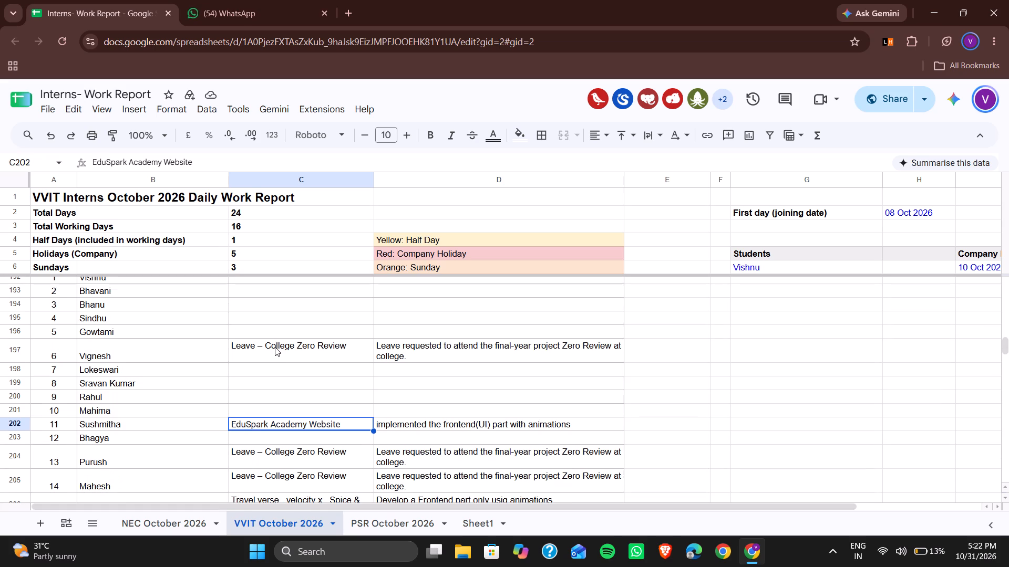
triple_click(275, 347)
key(ctrl+c)
scroll(274, 323, up, 1)
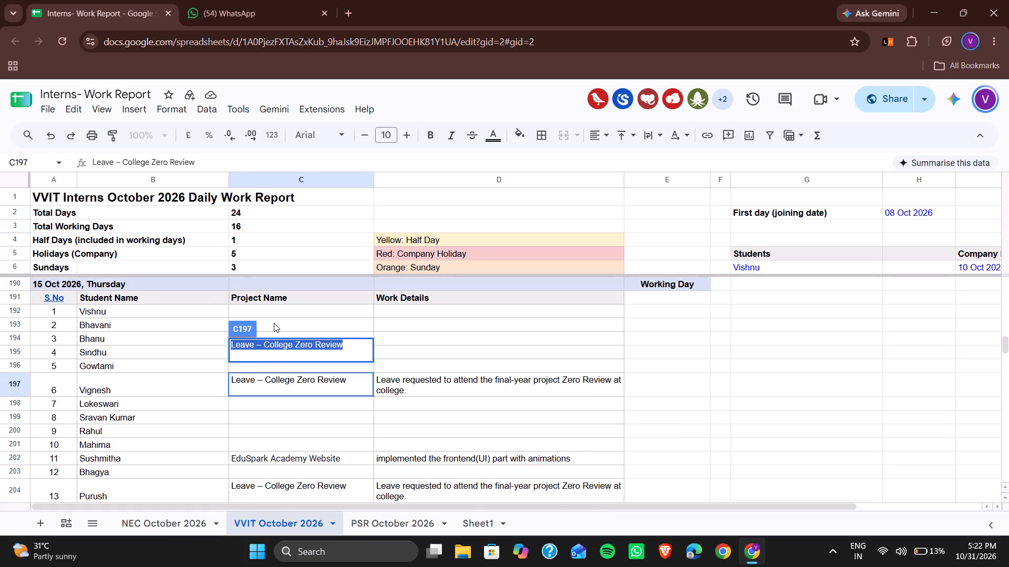
click(272, 310)
key(ctrl+v)
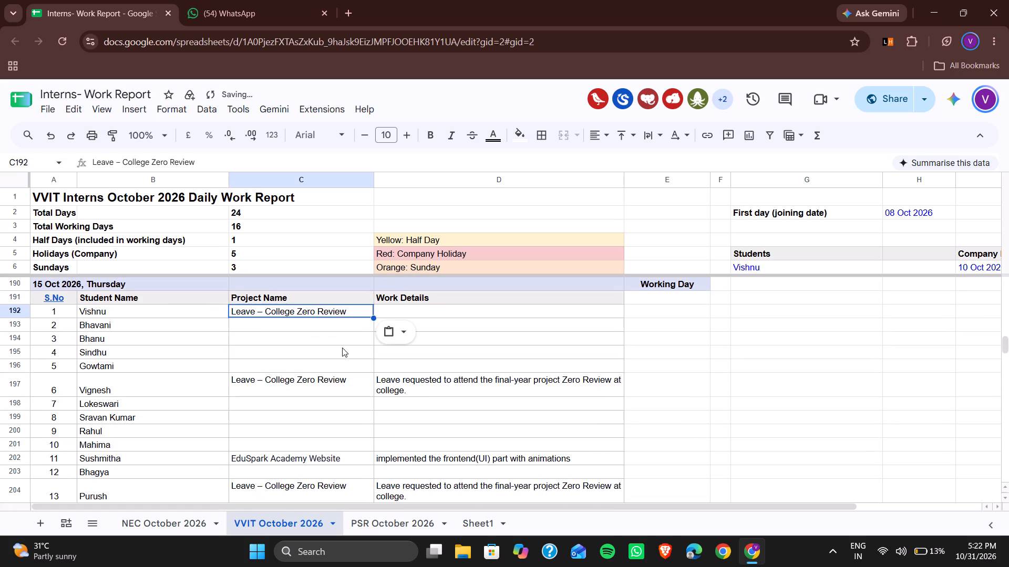
Copy Vignesh's 15 Oct work details about leave for the final-year project Zero Review into Vishnu's work details cell D192.
triple_click(405, 380)
key(ctrl+v)
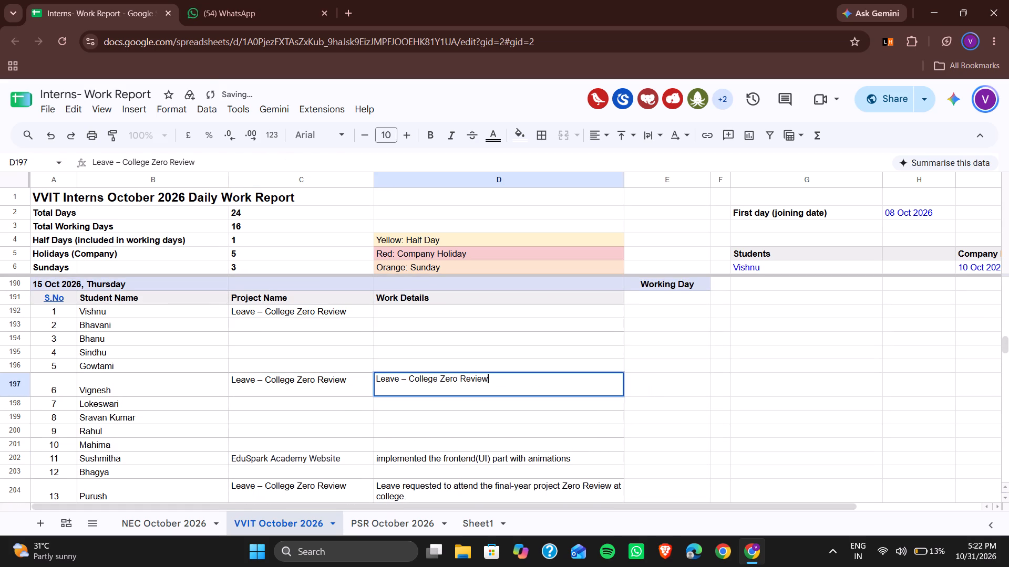
key(ctrl+z)
key(ctrl+c)
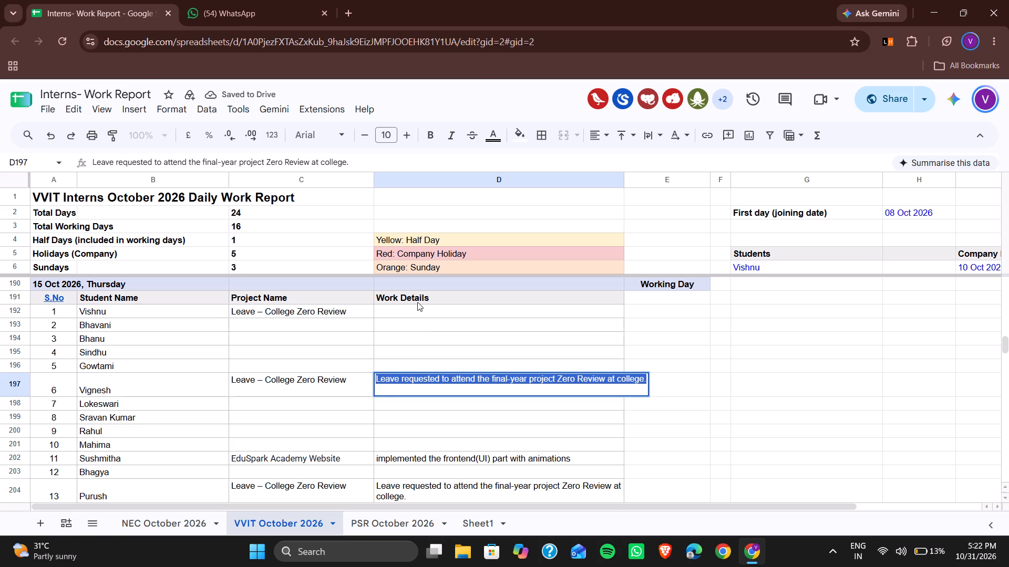
click(419, 310)
key(ctrl+v)
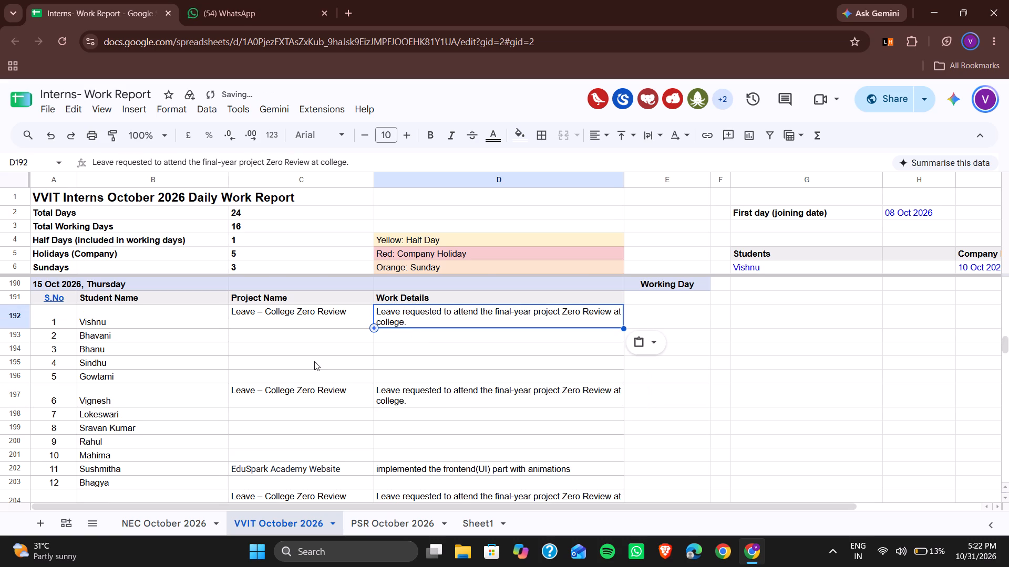
Enter "DineSync" as Vishnu's project name in cell C218 of the 16 Oct 2026 table.
scroll(314, 361, down, 4)
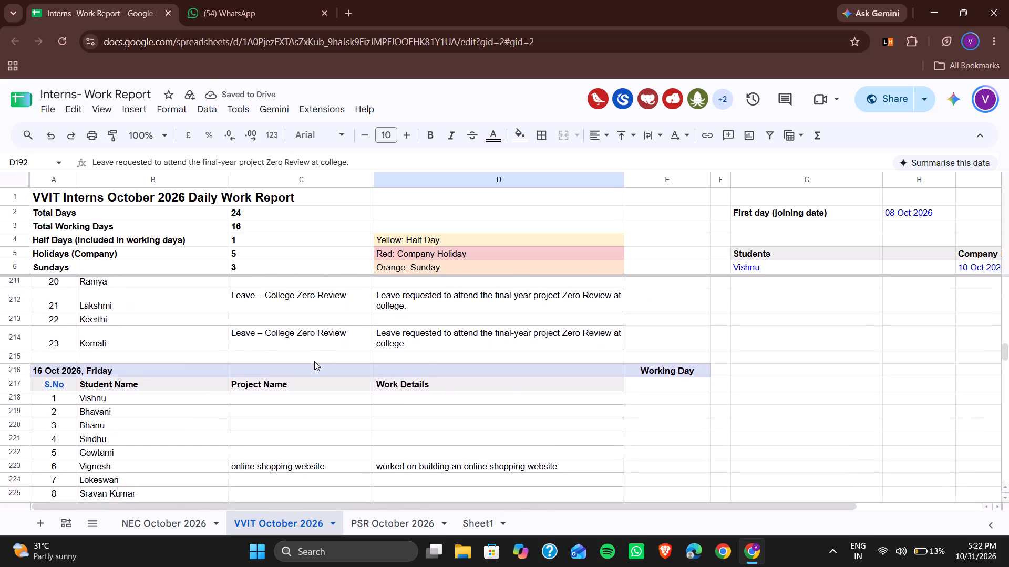
scroll(311, 412, down, 1)
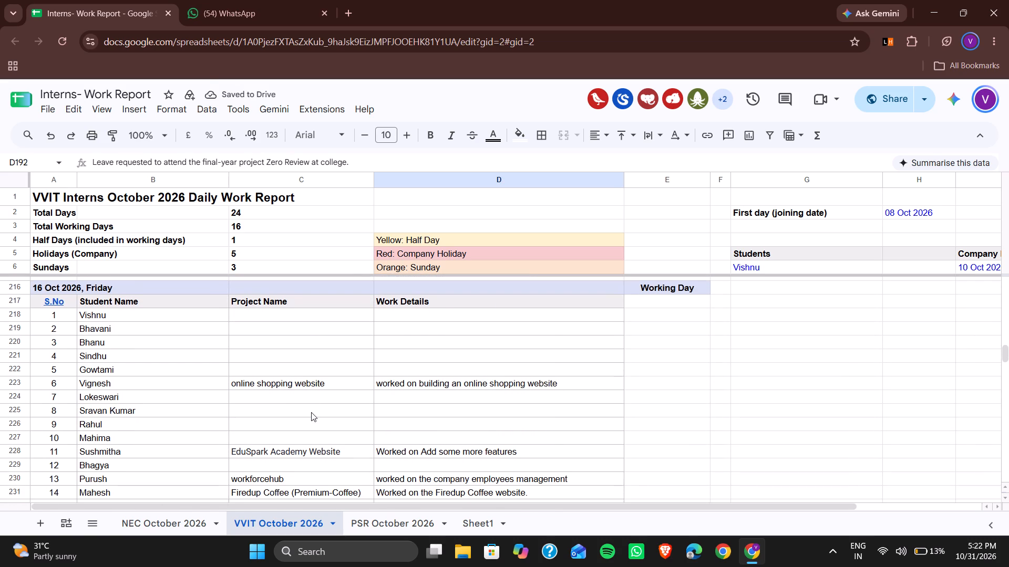
scroll(311, 412, down, 1)
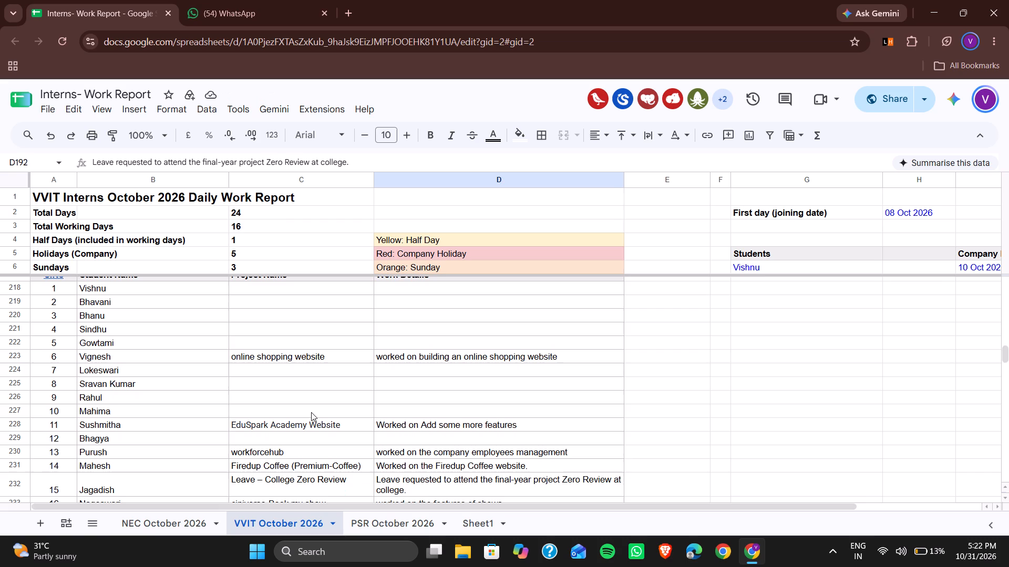
scroll(311, 412, down, 1)
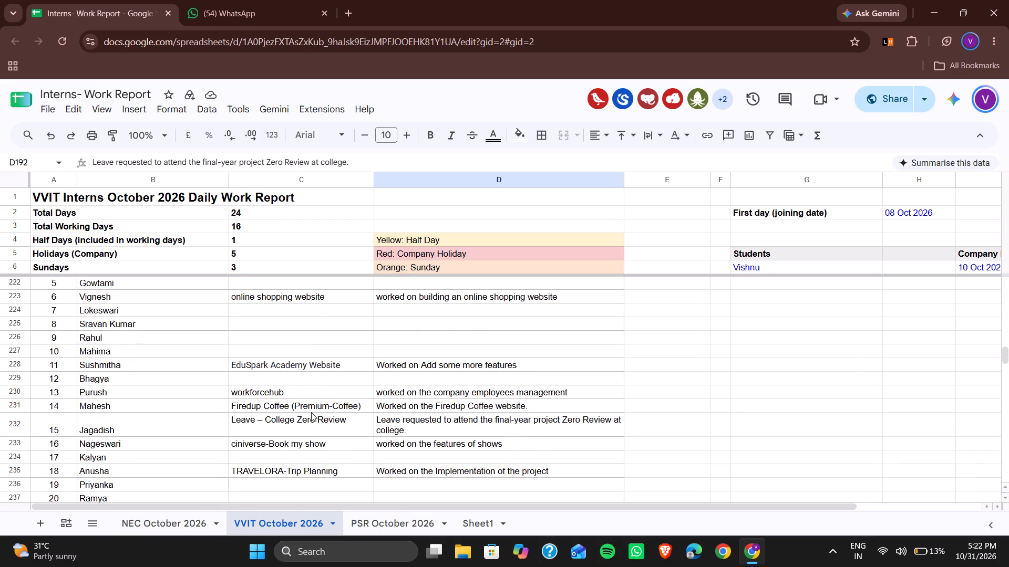
scroll(305, 342, up, 1)
click(282, 377)
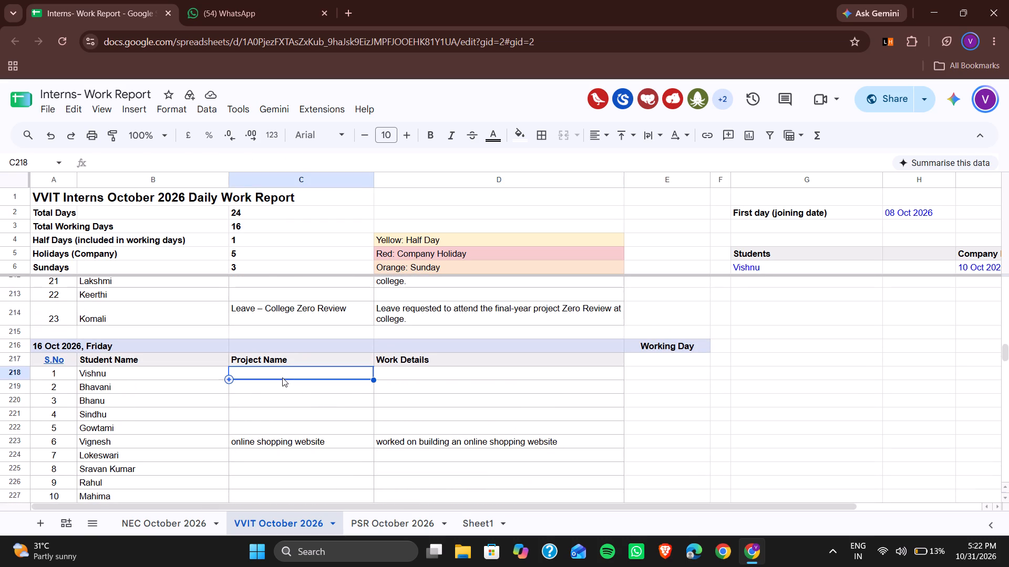
text(Din)
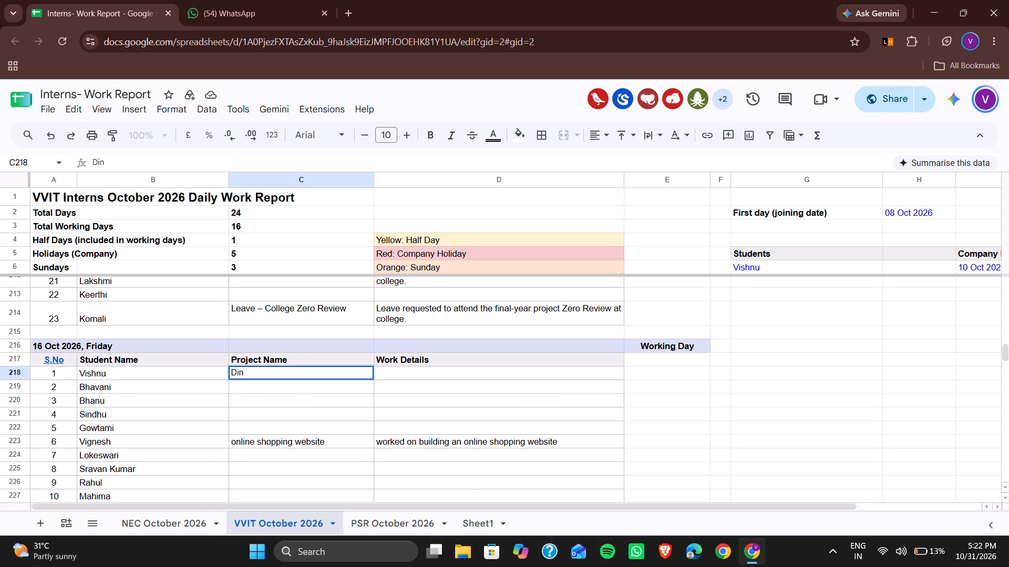
key(e)
text(Sync)
key(Tab)
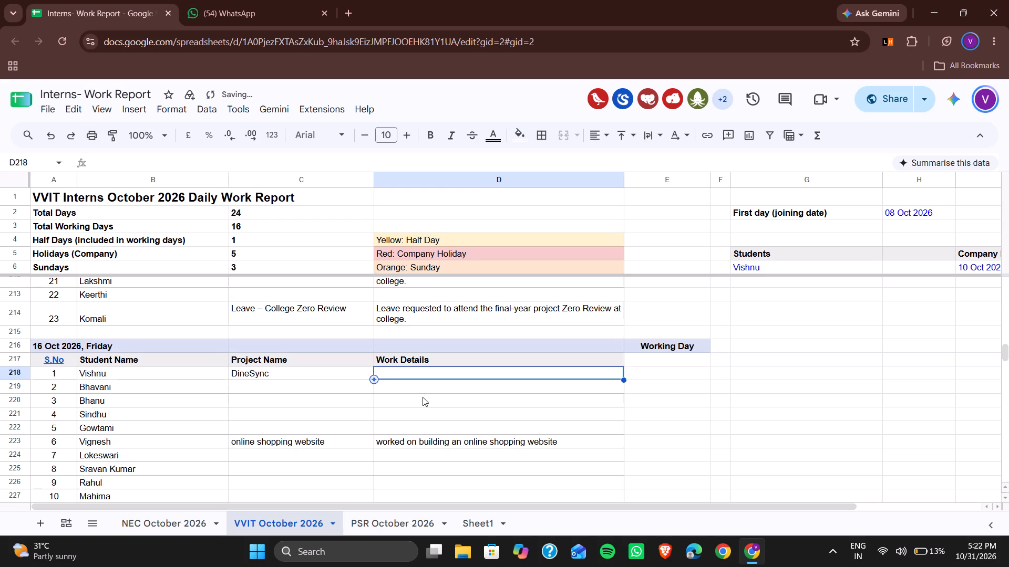
Copy Vignesh's 16 Oct work details, "worked on building an online shopping website", into Vishnu's work details cell D218.
scroll(424, 391, down, 1)
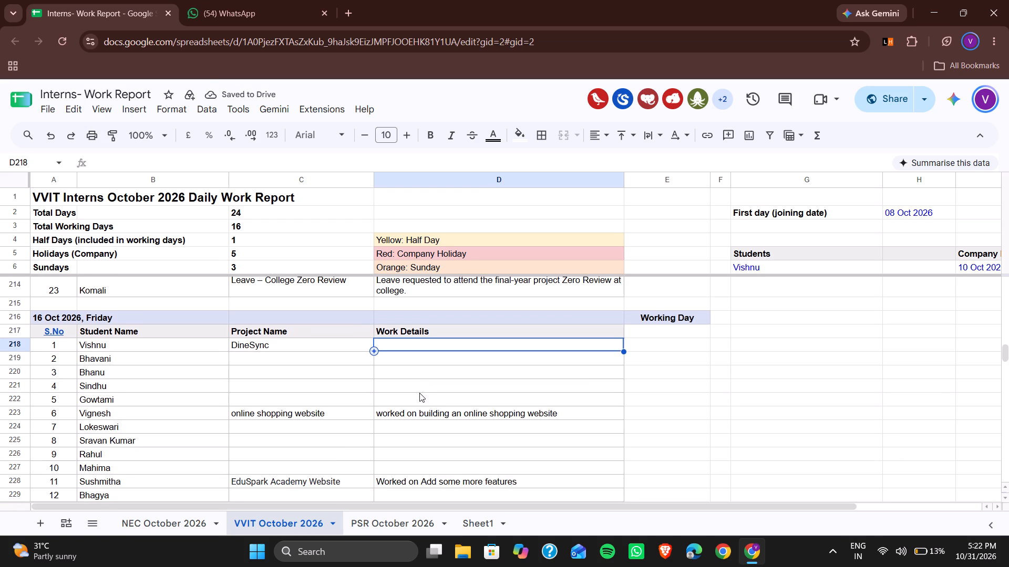
triple_click(421, 411)
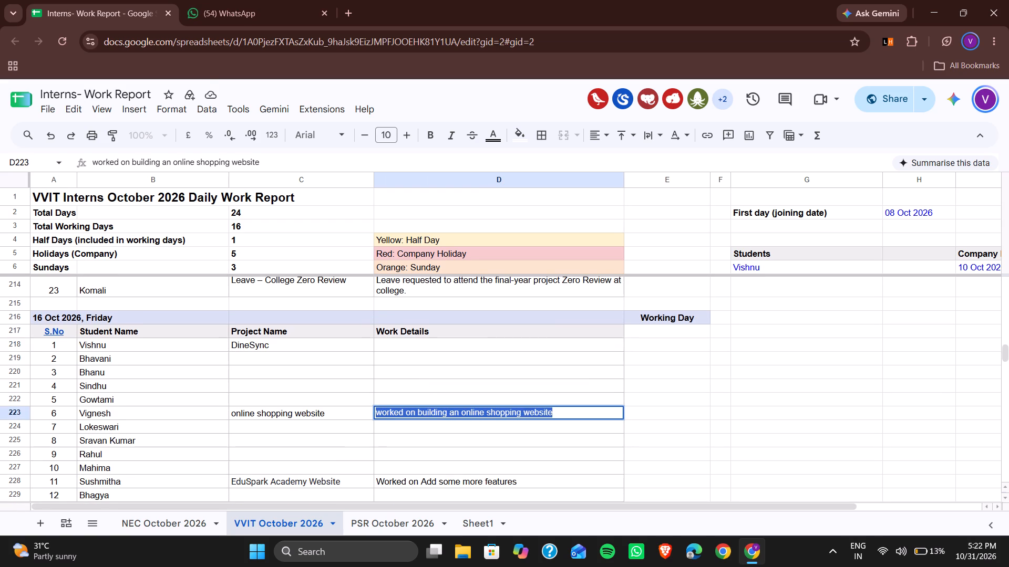
key(ctrl+c)
click(413, 345)
key(ctrl+v)
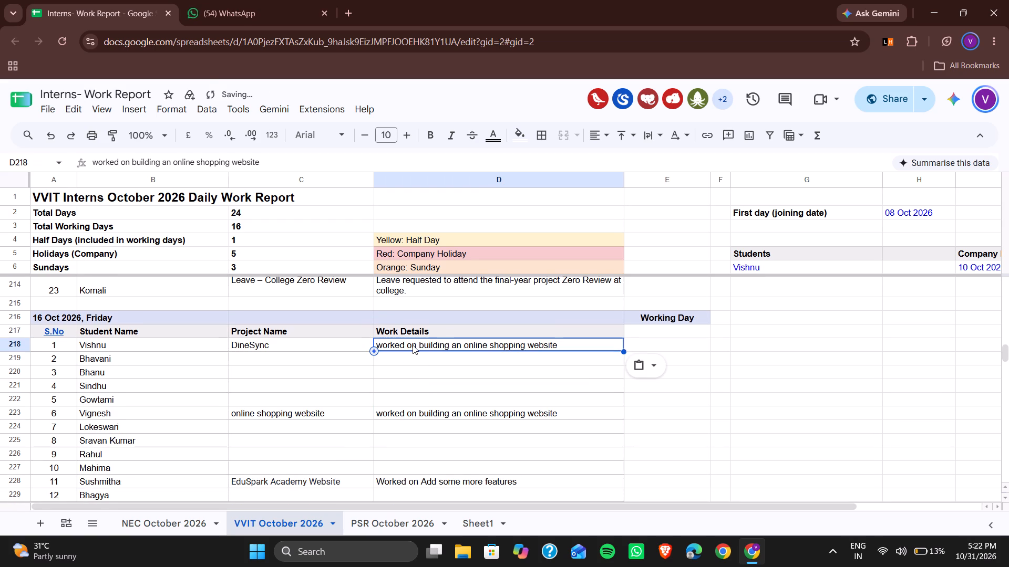
Reword Vishnu's 16 Oct work details in D218 as "worked on building an dine manager app for restaurants".
key(ctrl+BackSpace)
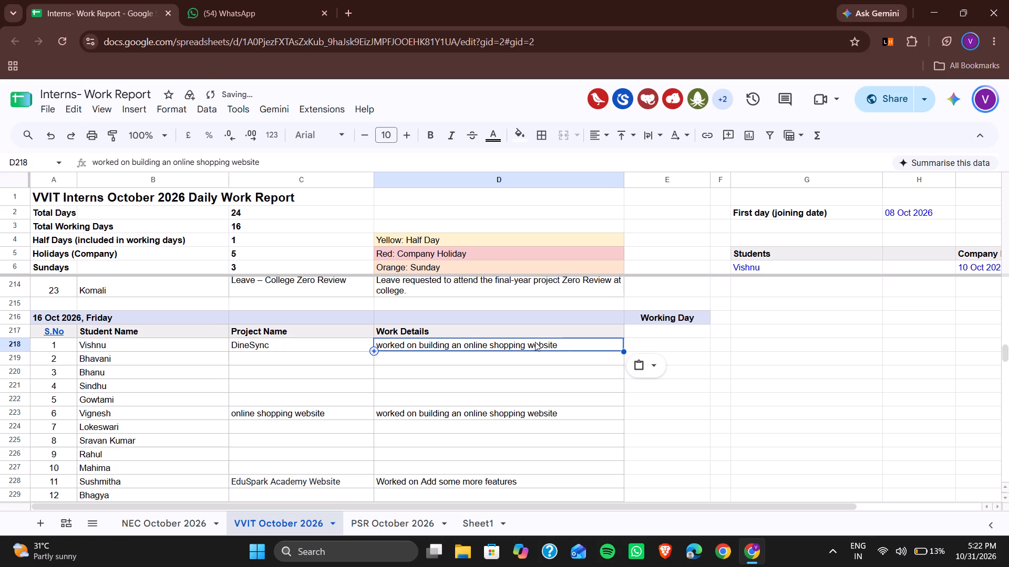
click(567, 343)
key(ctrl+BackSpace)
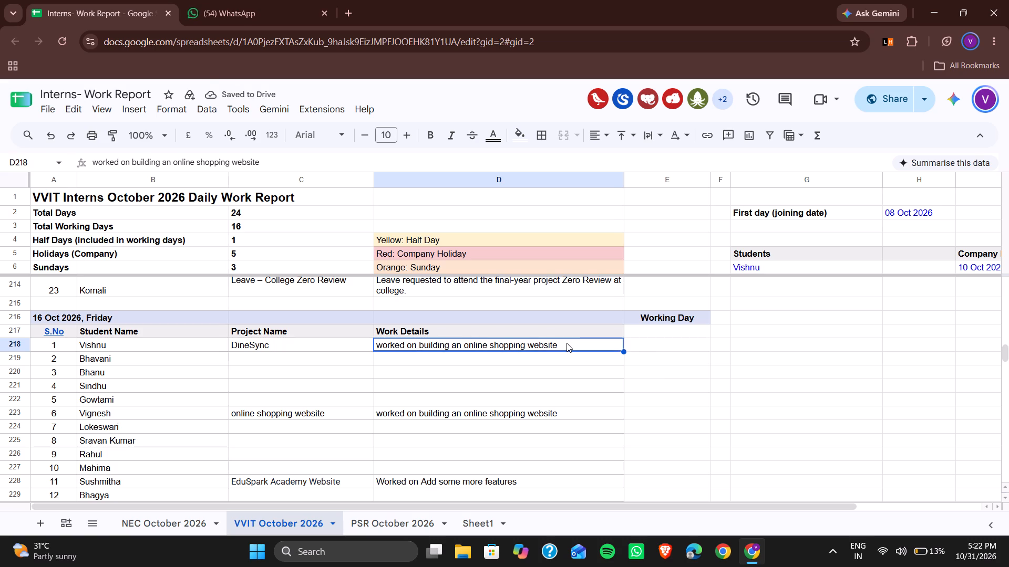
triple_click(544, 344)
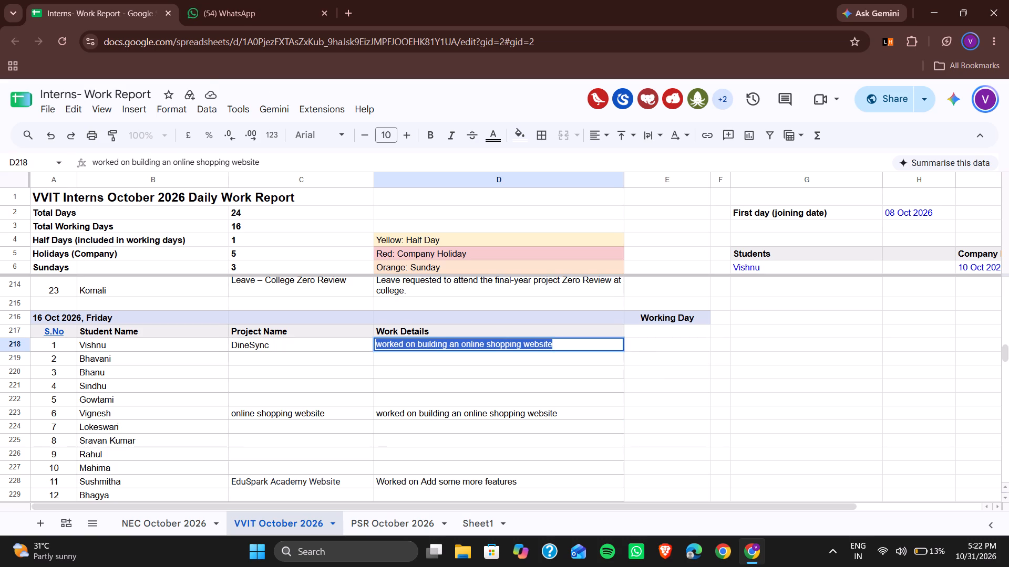
key(Right)
key(ctrl+BackSpace)
key(ctrl+BackSpace)
key(ctrl+BackSpace)
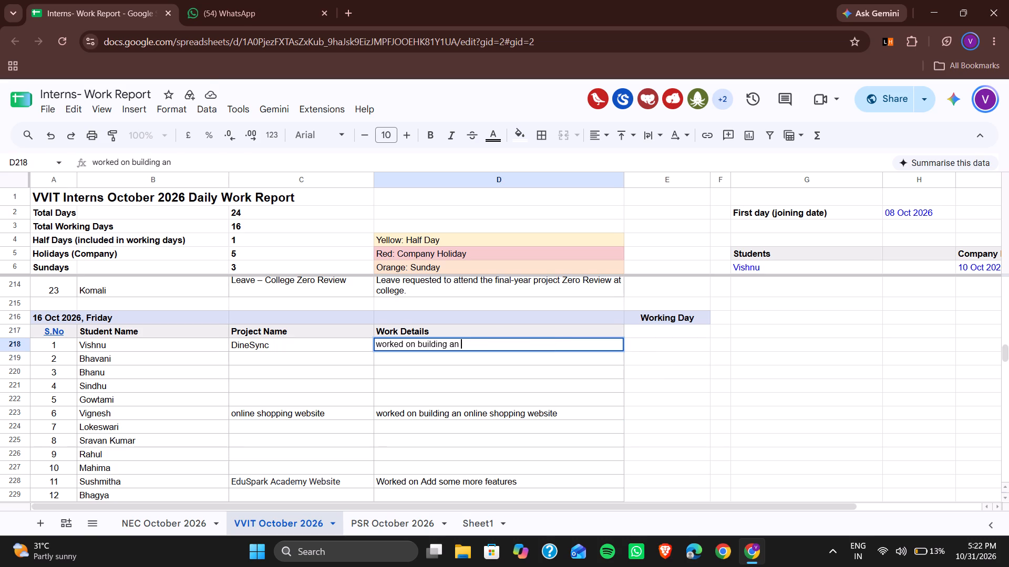
text(online)
key(BackSpace)
key(BackSpace)
key(BackSpace)
key(BackSpace)
key(BackSpace)
key(BackSpace)
text(dine manager app)
key(space)
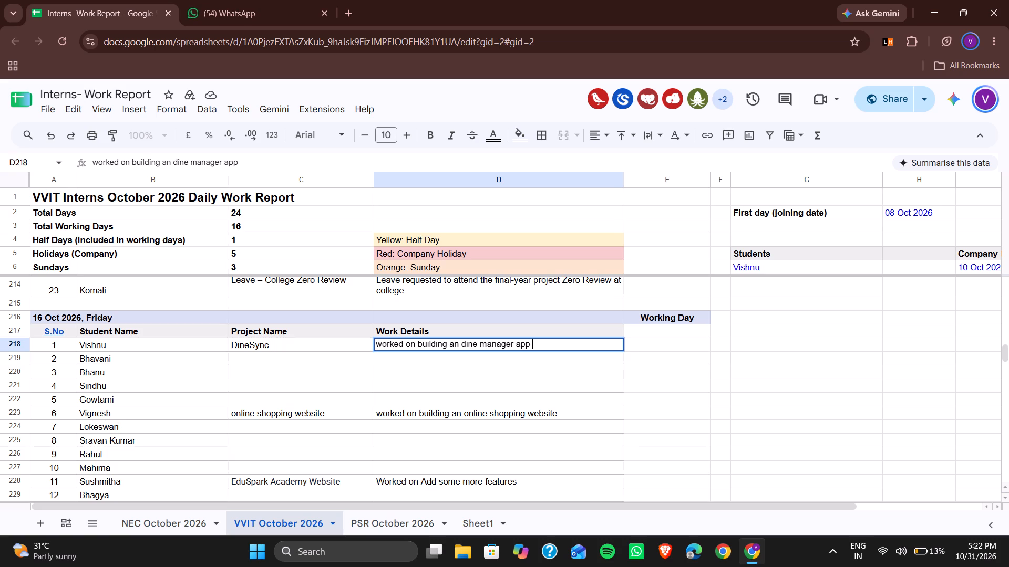
text(for resta)
text(urant)
key(s)
scroll(504, 413, down, 1)
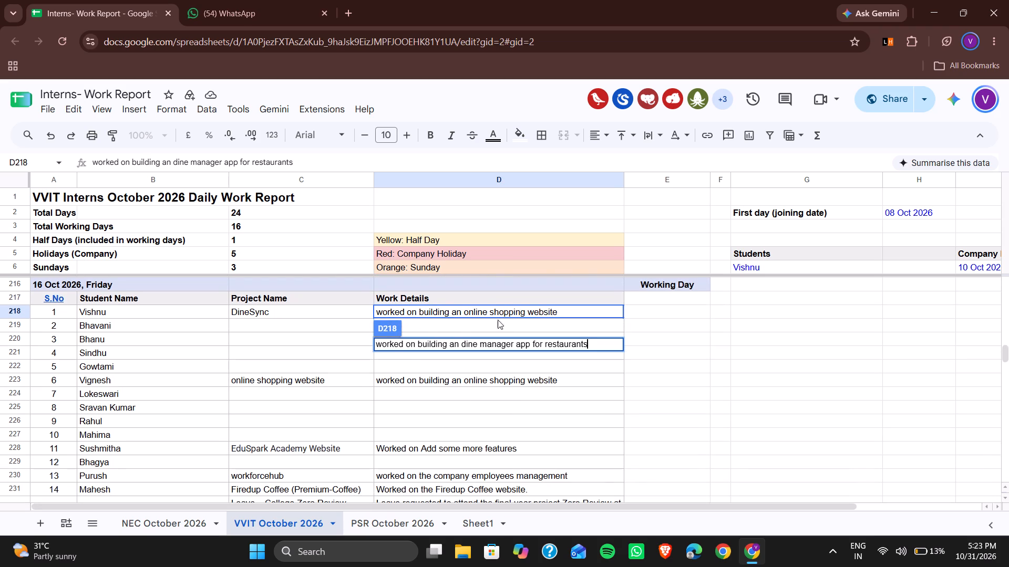
scroll(492, 322, up, 1)
click(278, 417)
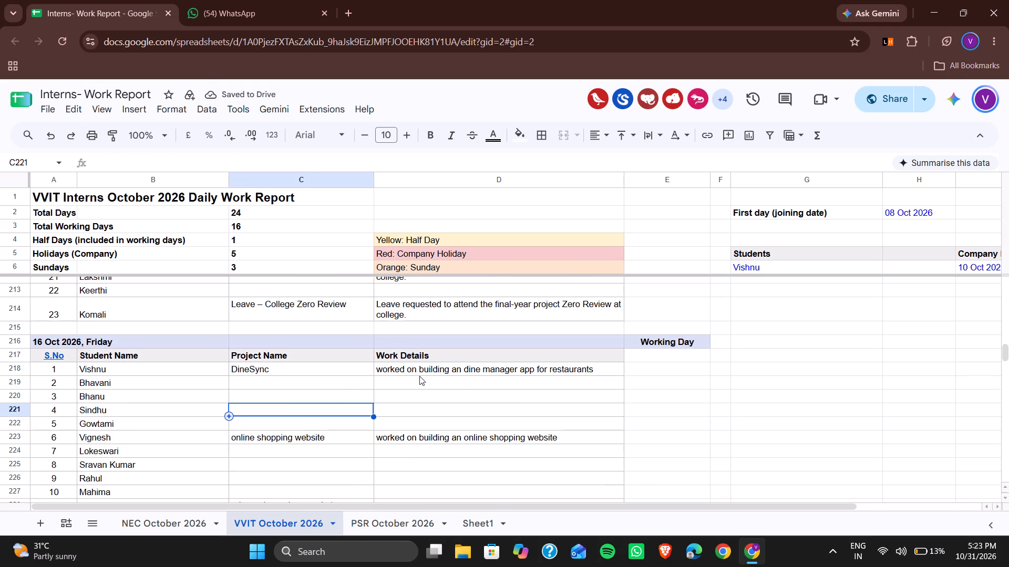
Replace "for" with "serving" in Vishnu's 16 Oct work details in D218, giving "worked on building an dine manager app serving restaurants".
scroll(419, 376, down, 1)
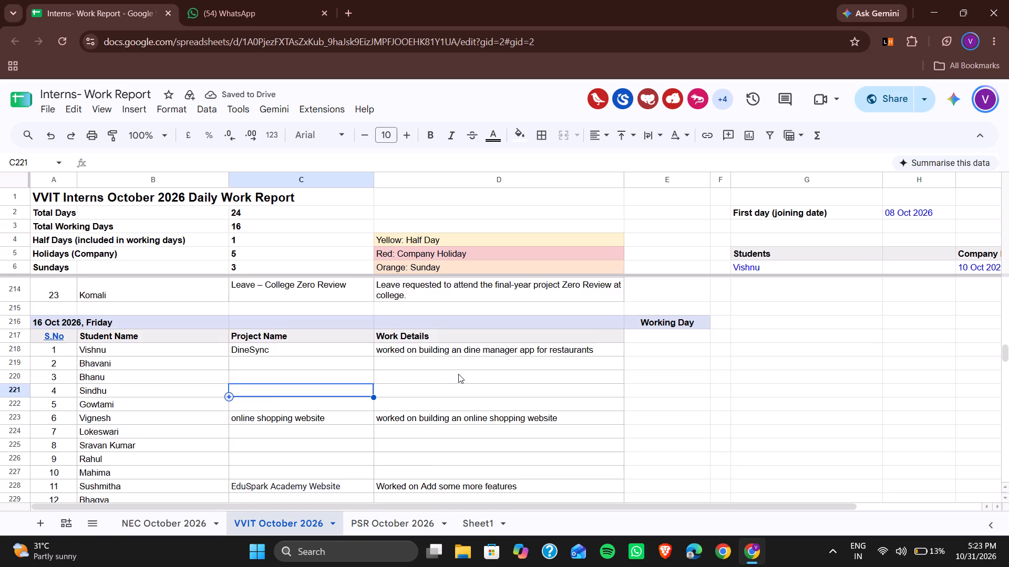
scroll(458, 374, down, 2)
scroll(458, 374, up, 2)
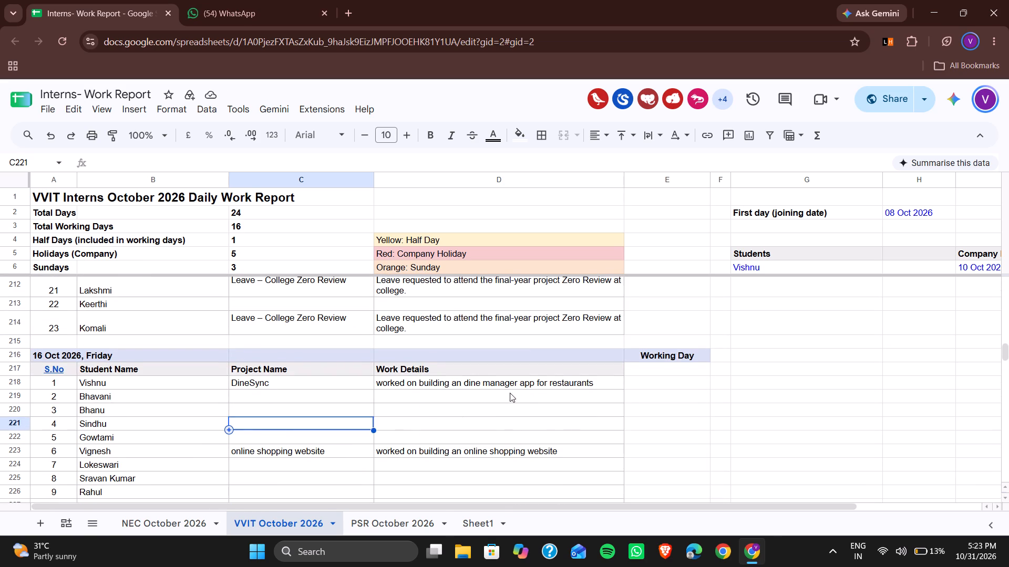
double_click(542, 386)
double_click(540, 387)
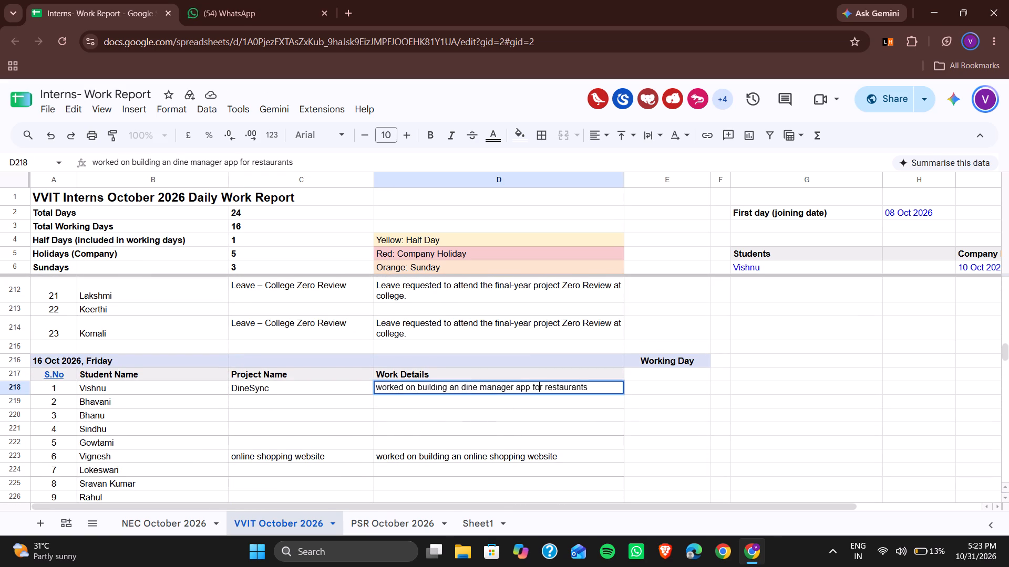
text(serb)
key(BackSpace)
text(ving)
key(space)
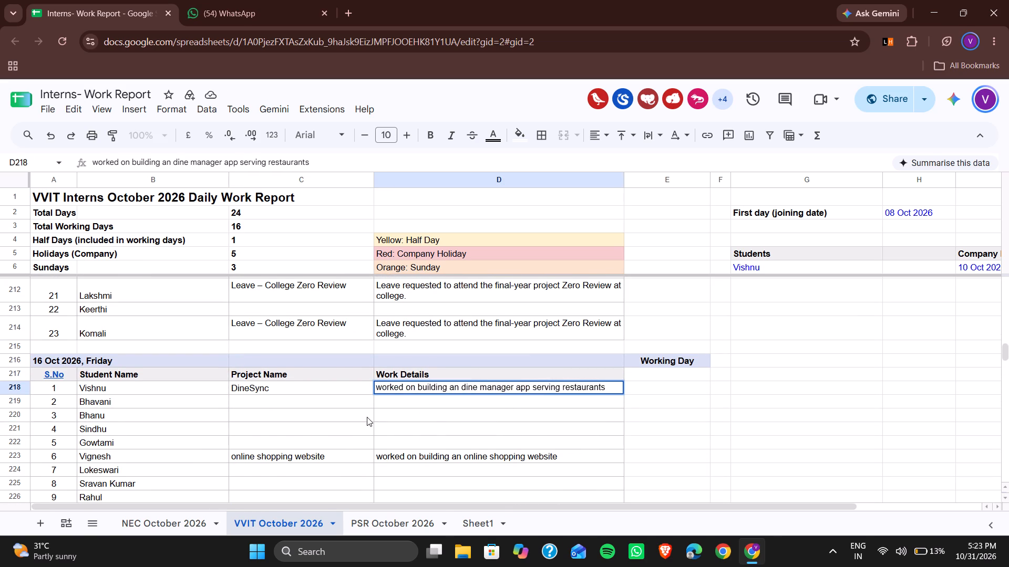
scroll(367, 417, down, 2)
click(315, 402)
Look through the daily tables after 16 Oct 2026 for the next working day.
scroll(315, 402, down, 2)
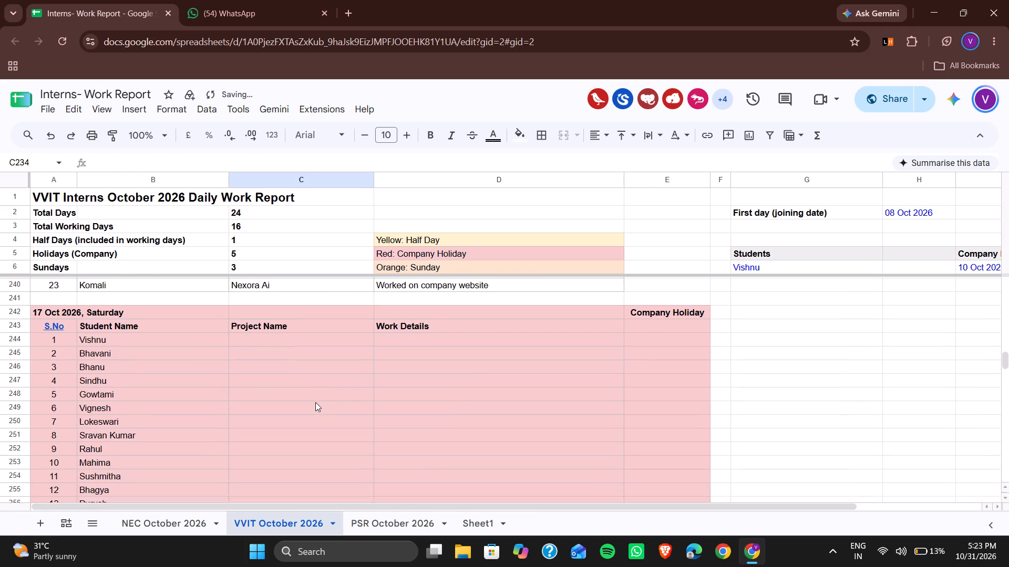
scroll(315, 402, down, 3)
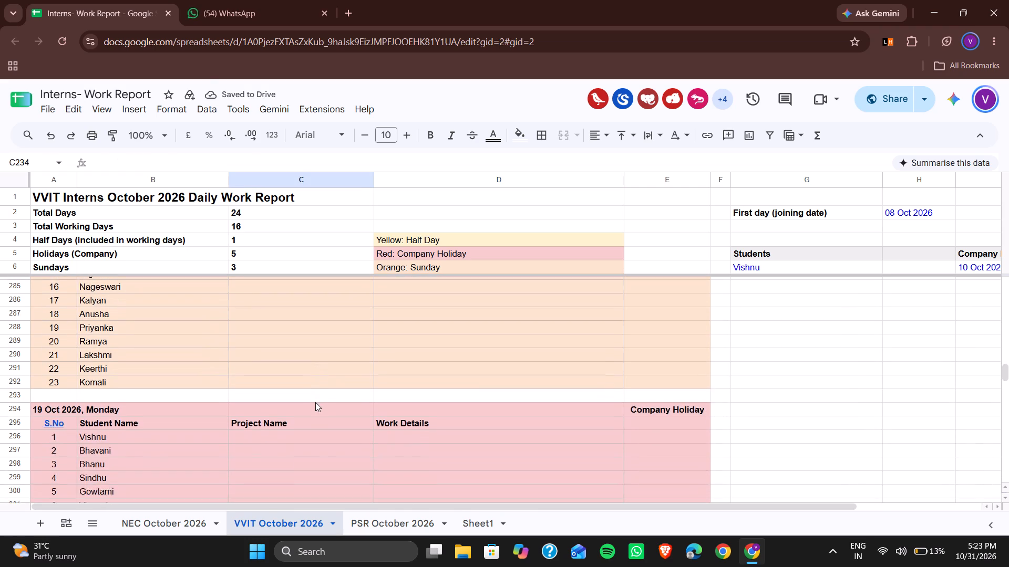
scroll(315, 402, down, 4)
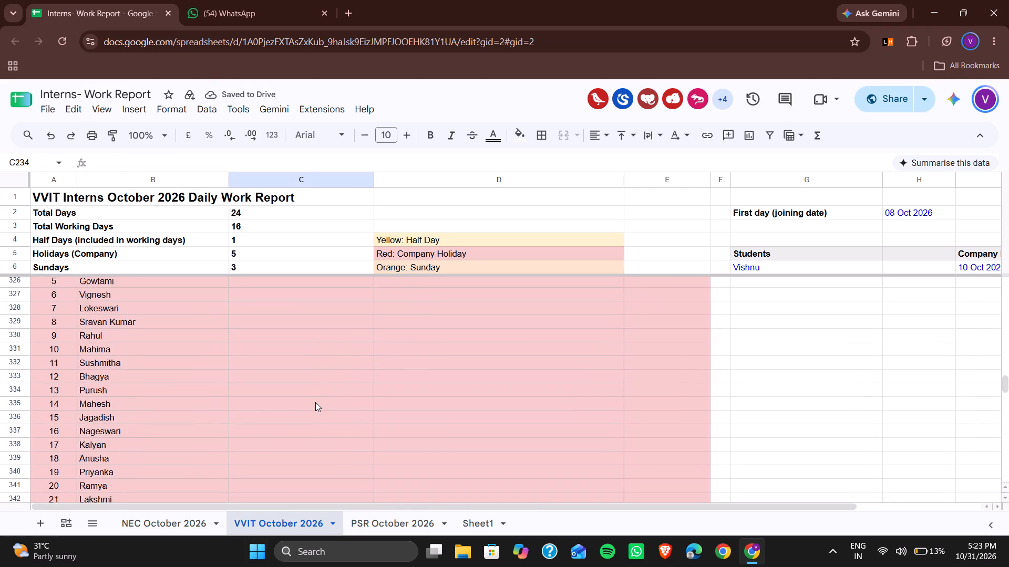
scroll(315, 402, down, 3)
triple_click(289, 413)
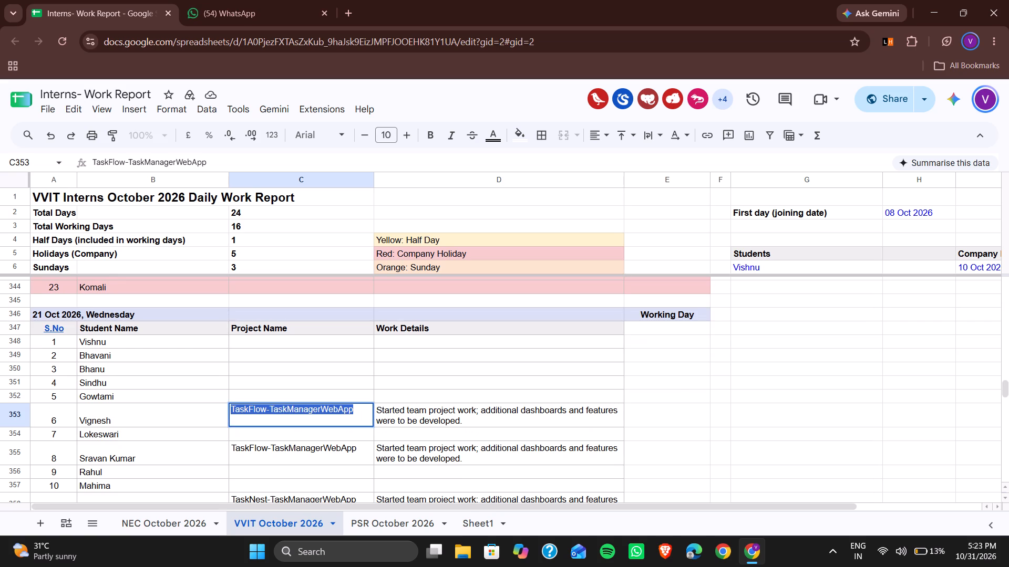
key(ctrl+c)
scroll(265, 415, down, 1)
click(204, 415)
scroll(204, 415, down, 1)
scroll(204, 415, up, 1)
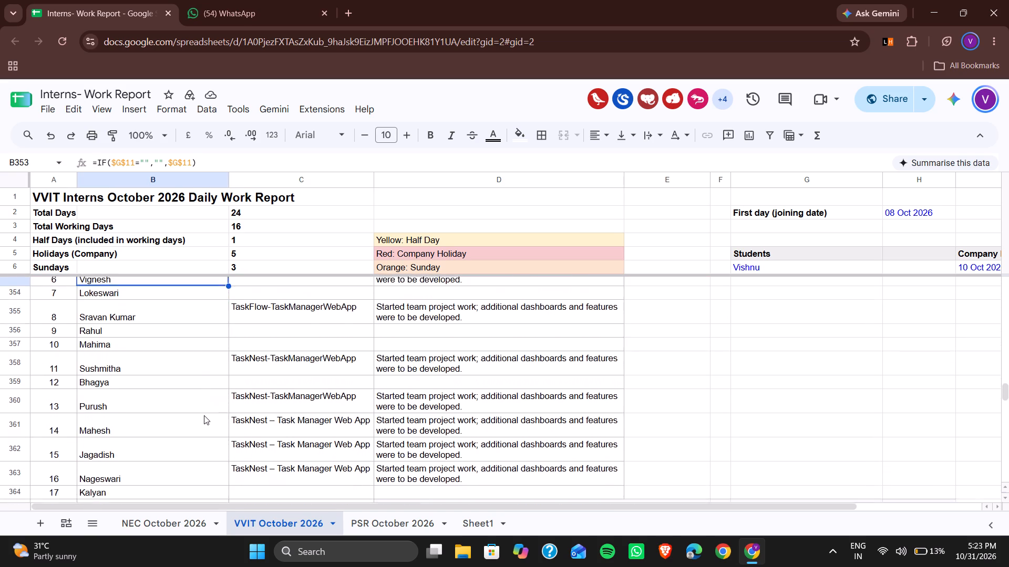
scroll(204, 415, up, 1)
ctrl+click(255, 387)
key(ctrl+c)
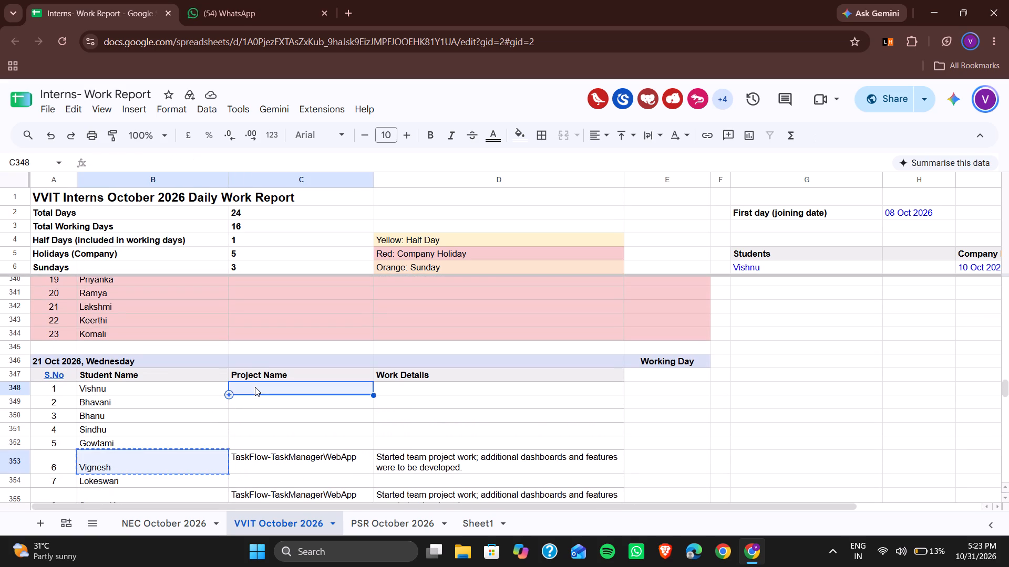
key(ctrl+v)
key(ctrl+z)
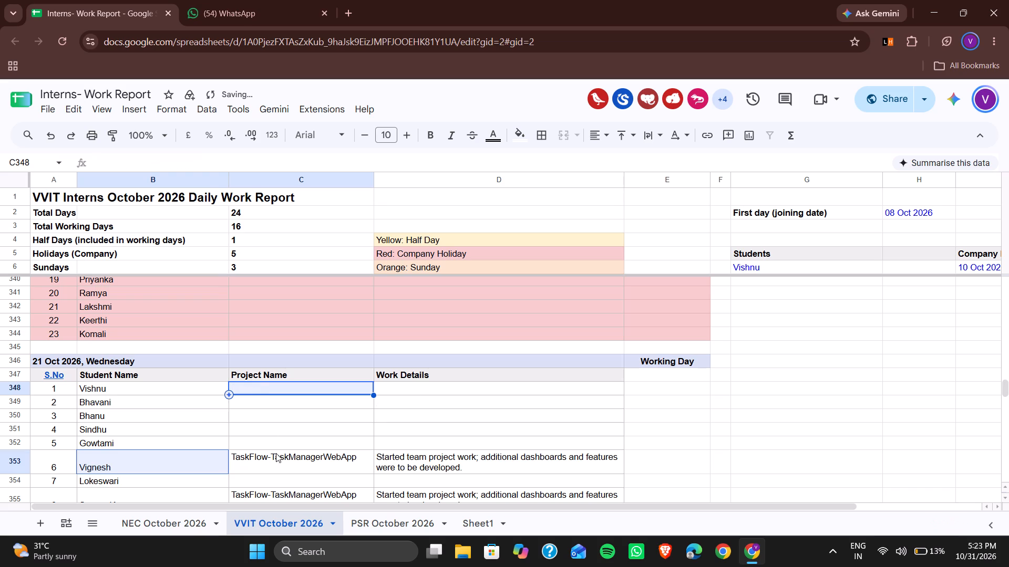
Copy Vignesh's 21 Oct project name, "TaskFlow-TaskManagerWebApp", into Vishnu's project name cell C348.
triple_click(276, 458)
key(ctrl+c)
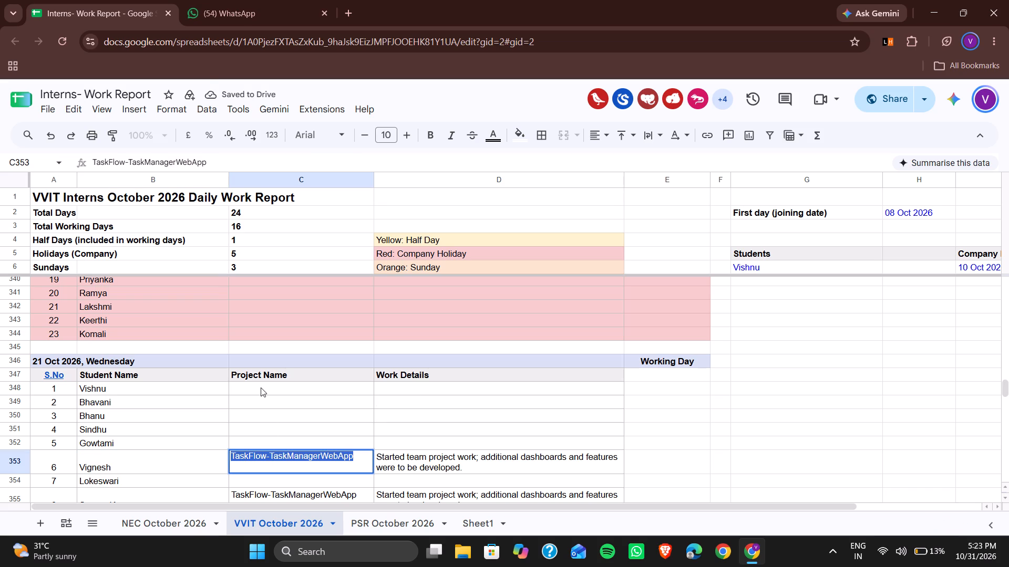
ctrl+click(260, 387)
key(ctrl+v)
click(270, 389)
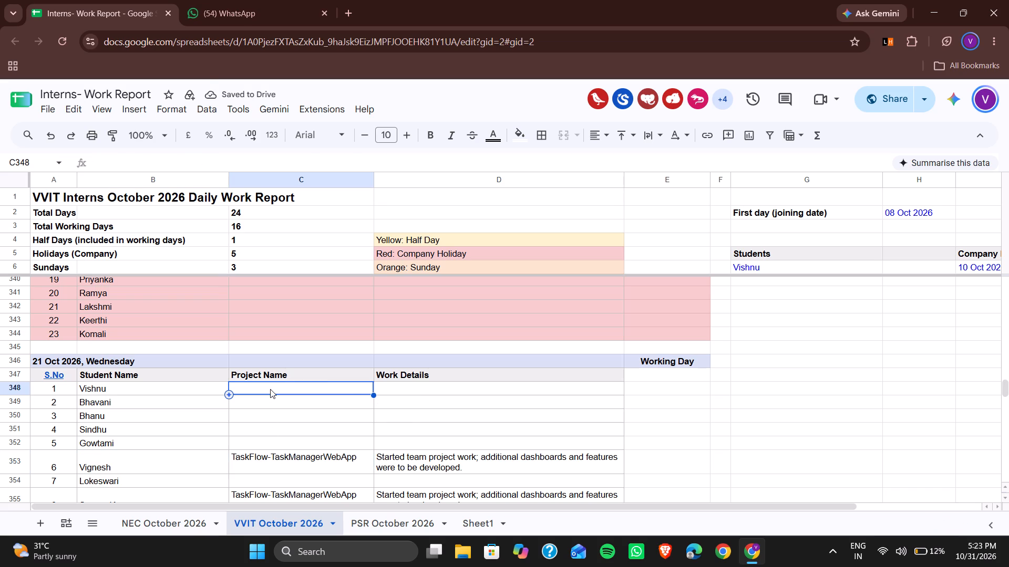
key(ctrl+v)
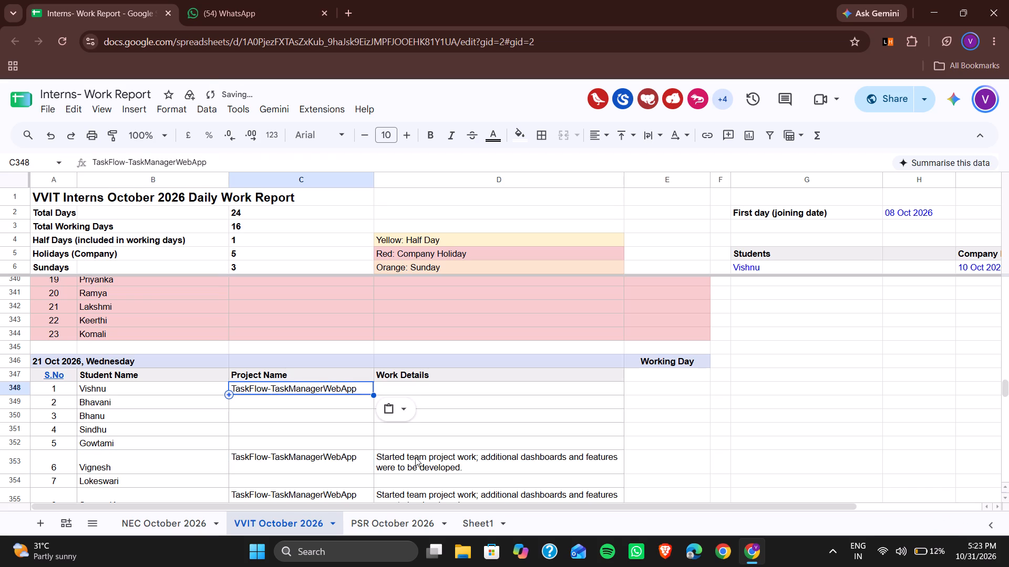
Copy Vignesh's 21 Oct work details, "Started team project work; additional dashboards and features were to be developed.", into Vishnu's work details cell D348.
triple_click(415, 457)
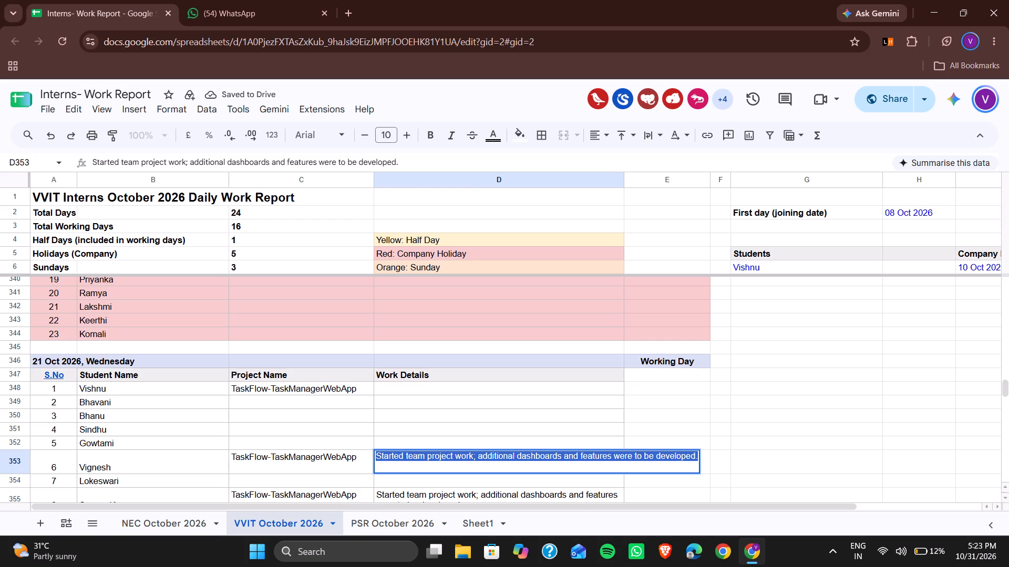
key(ctrl+c)
click(396, 383)
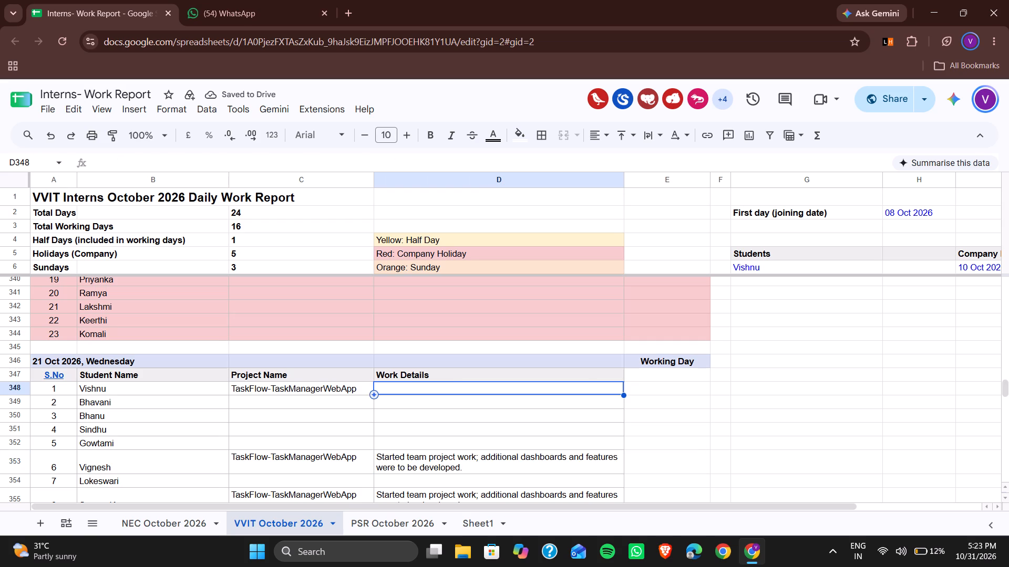
key(ctrl+v)
click(328, 414)
Copy Vignesh's 22 Oct project name, "TaskFlow-TaskManagerWebApp", into Vishnu's project name cell C374.
scroll(328, 414, down, 3)
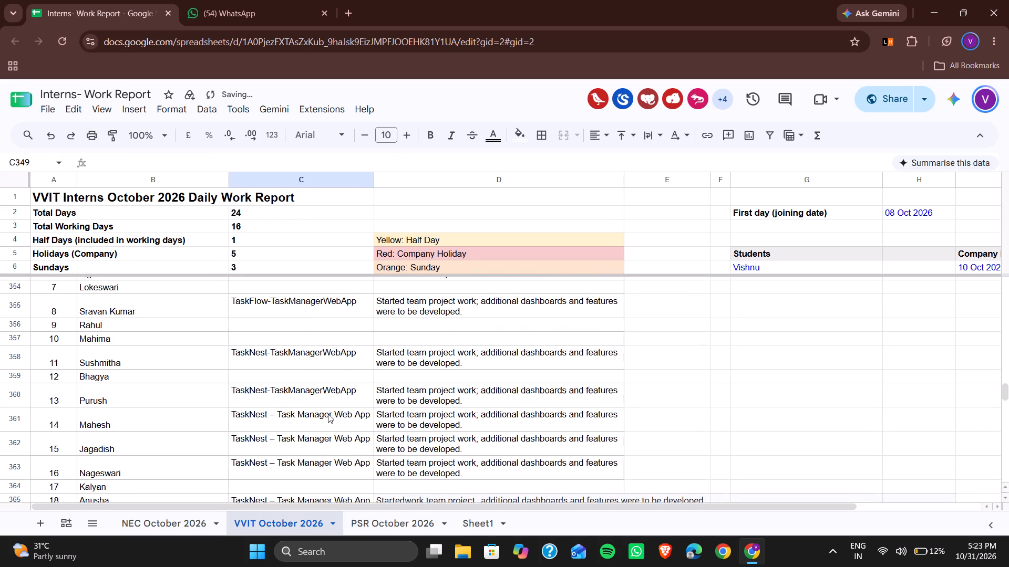
scroll(328, 414, down, 4)
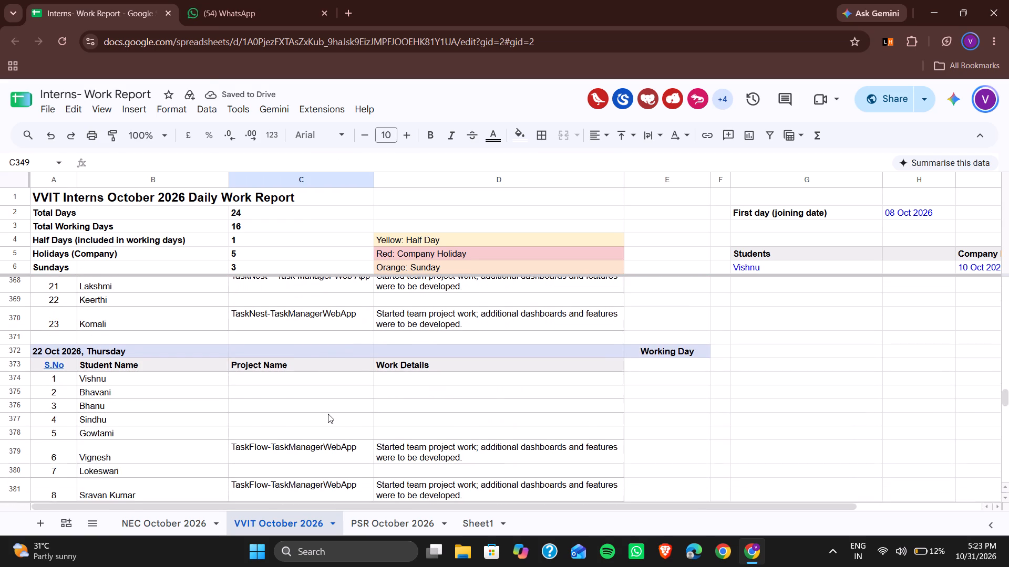
scroll(328, 414, down, 2)
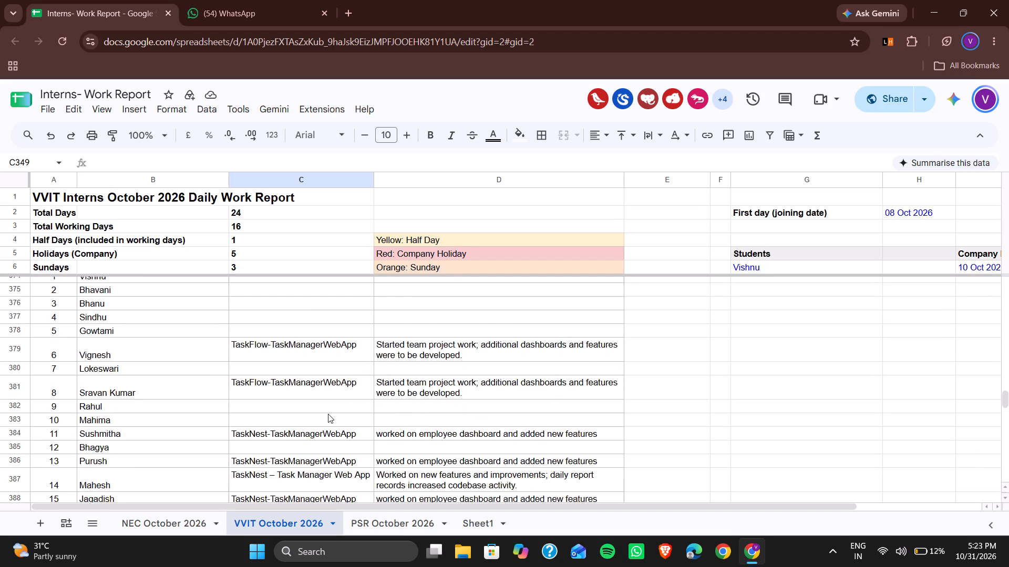
scroll(328, 414, up, 1)
triple_click(306, 380)
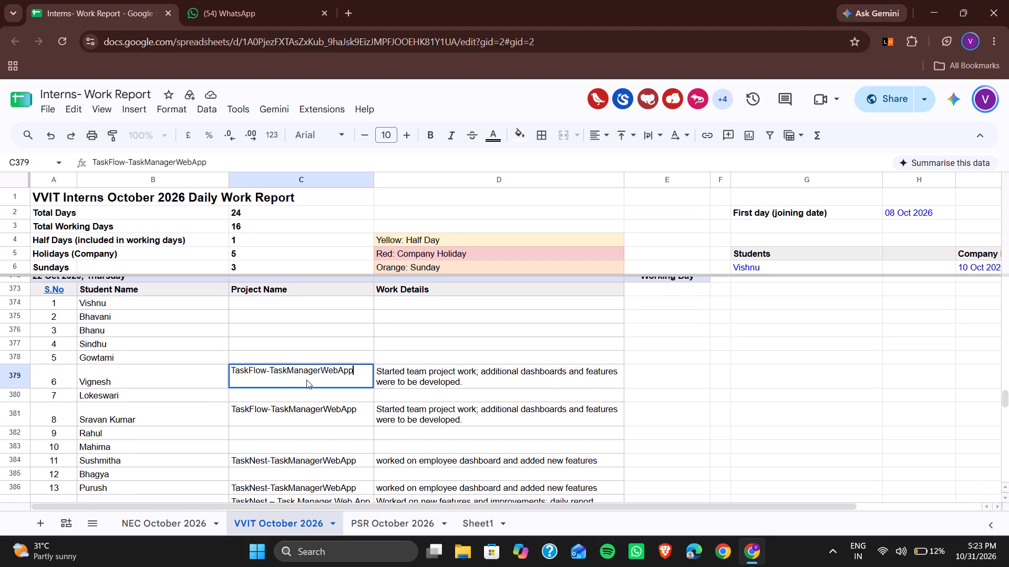
key(ctrl+a)
triple_click(304, 376)
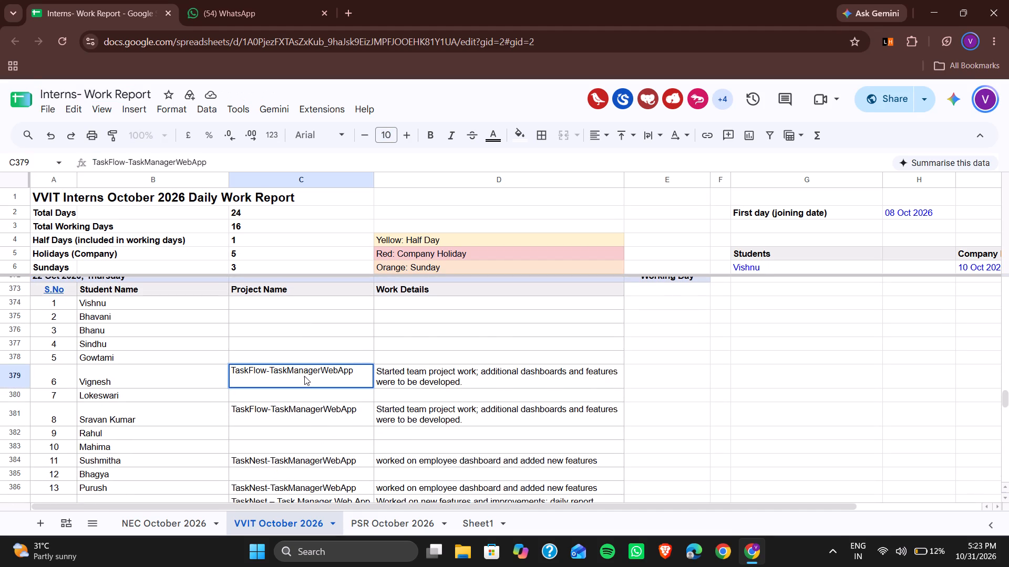
triple_click(301, 369)
key(ctrl+c)
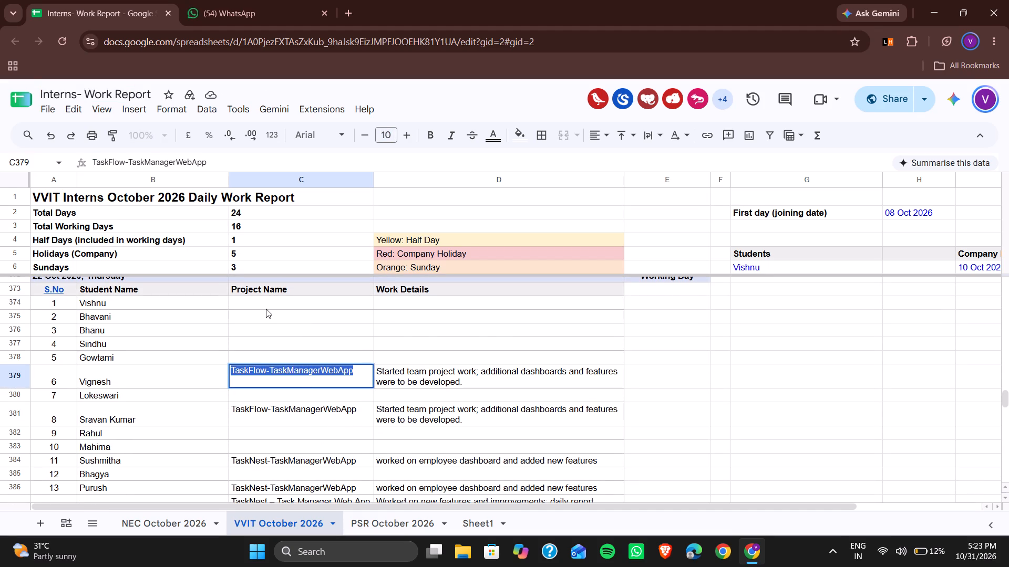
click(264, 306)
key(ctrl+v)
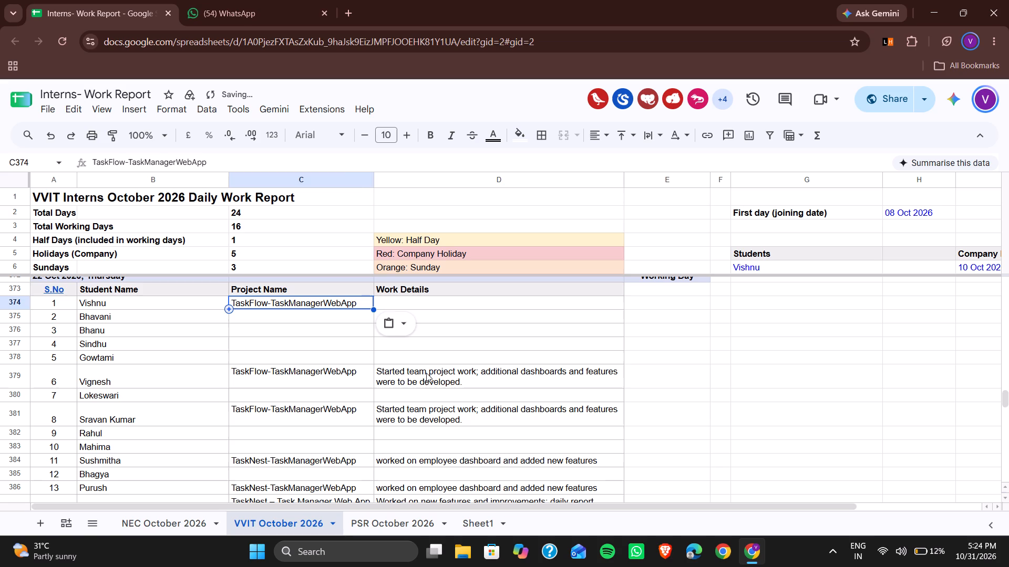
Copy Vignesh's 22 Oct work details, "Started team project work; additional dashboards and features were to be developed.", into Vishnu's work details cell D374.
triple_click(426, 373)
key(ctrl+c)
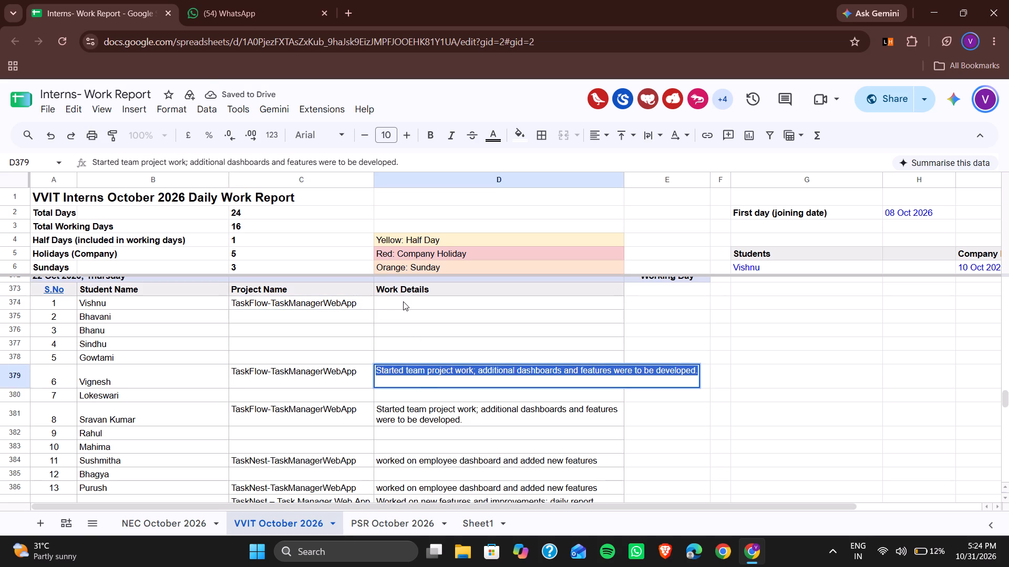
click(403, 301)
key(ctrl+v)
In Vishnu's 23 Oct work details cell D400, enter "improved" followed by Vignesh's copied text "improving features and increasing loc count".
scroll(295, 352, down, 2)
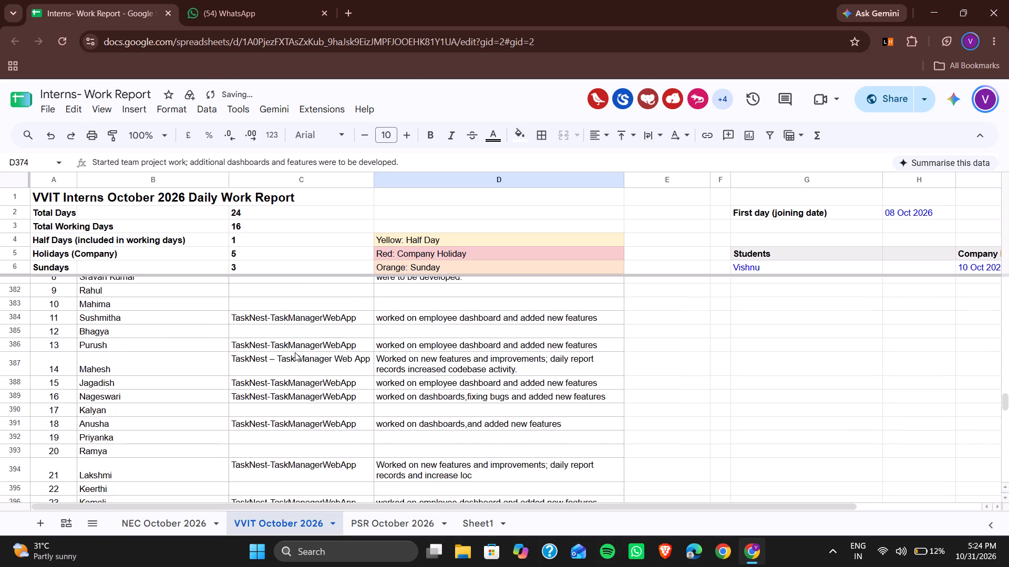
scroll(295, 352, down, 3)
scroll(295, 352, up, 1)
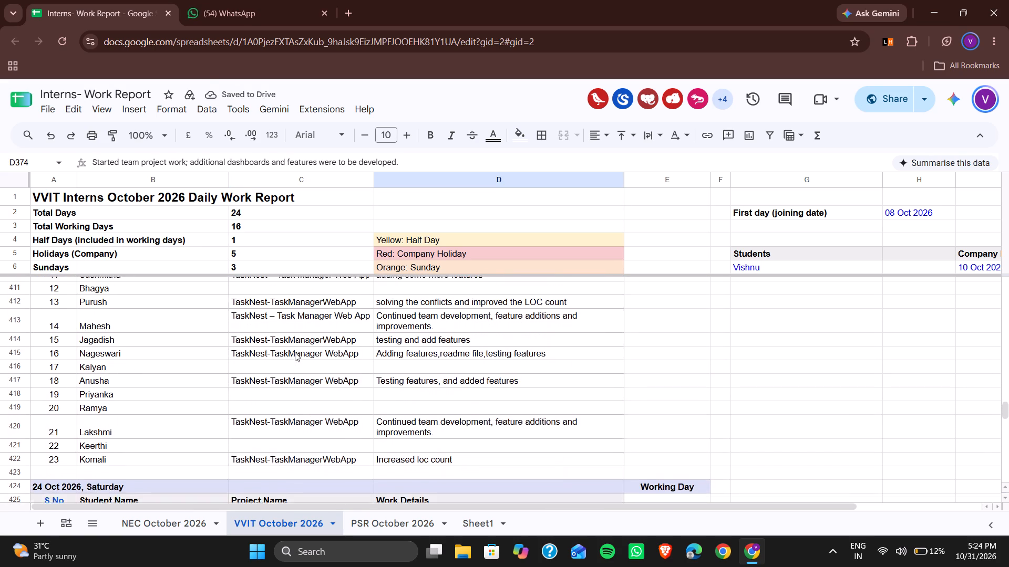
scroll(295, 352, up, 3)
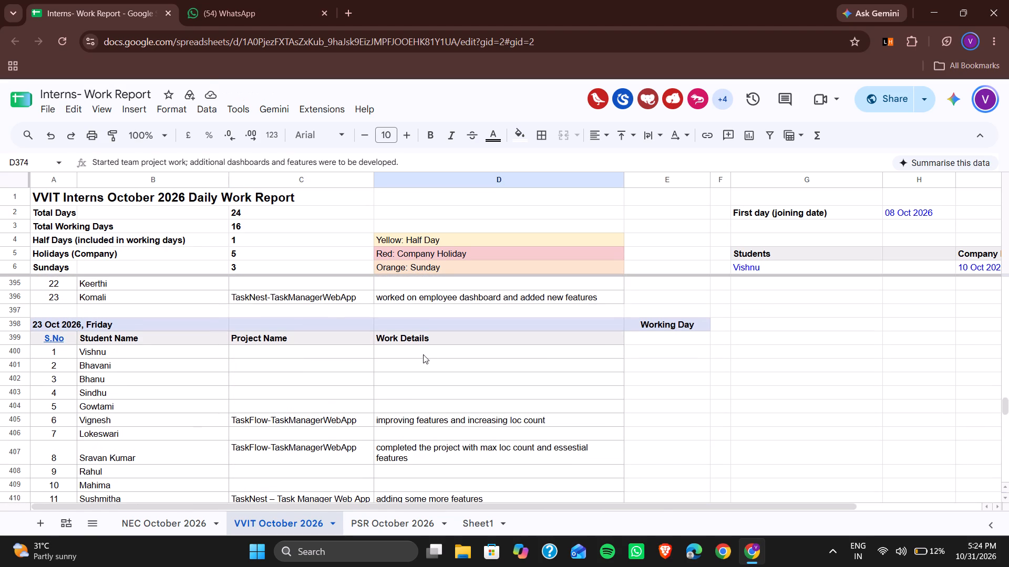
triple_click(434, 424)
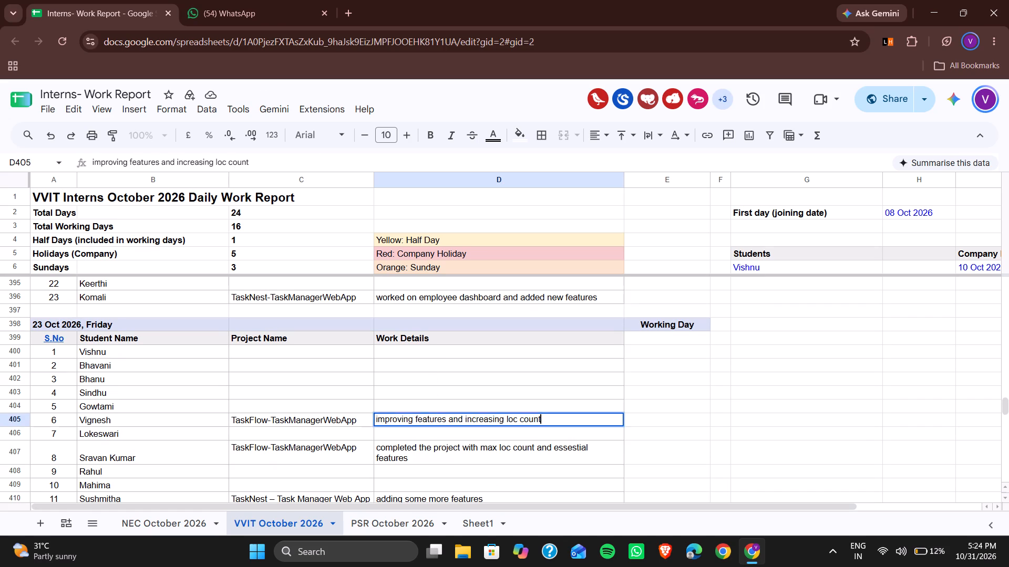
key(ctrl+c)
click(409, 353)
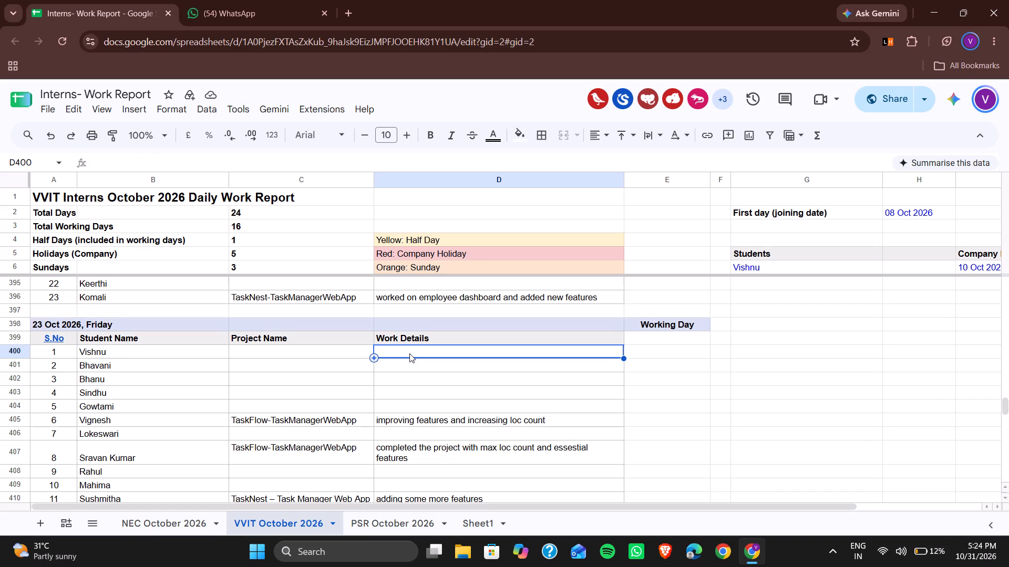
text(improved)
key(space)
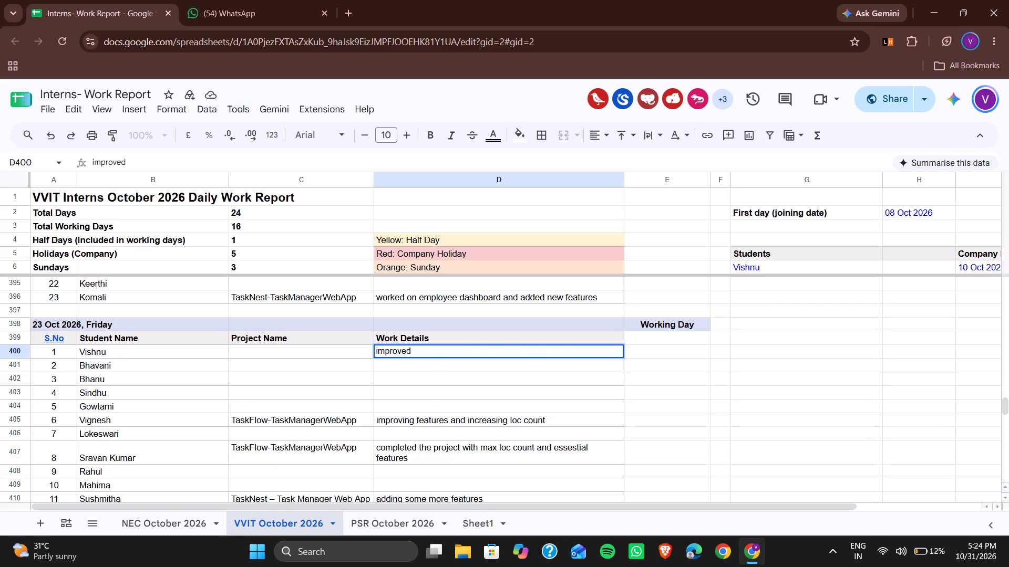
key(ctrl+v)
key(7)
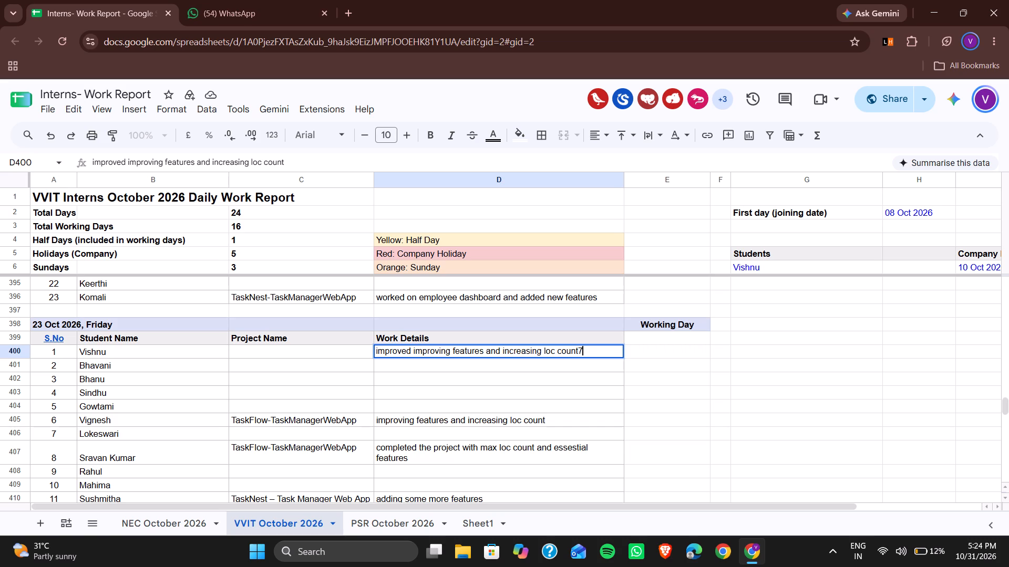
key(BackSpace)
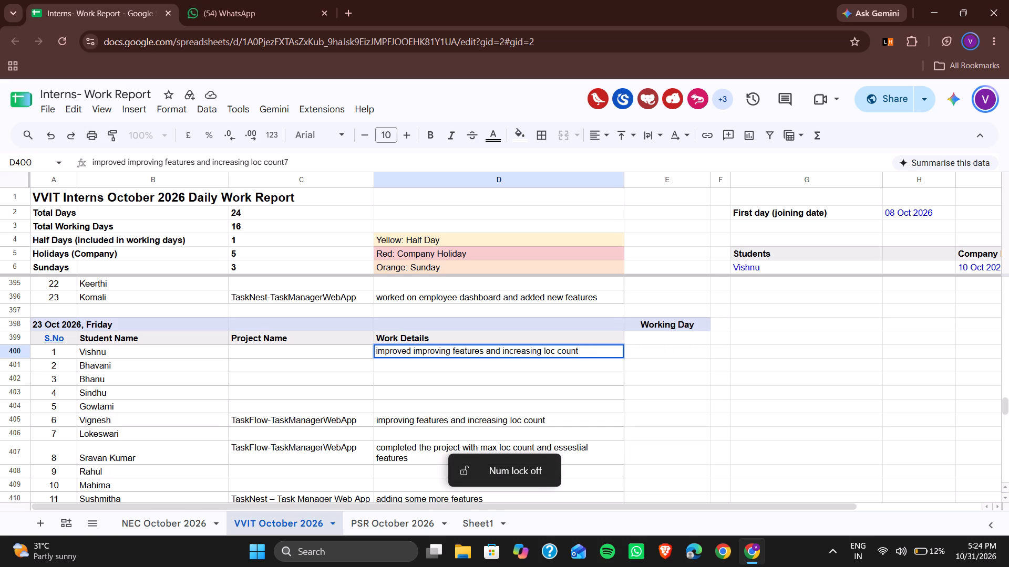
key(Home)
key(ctrl+Right)
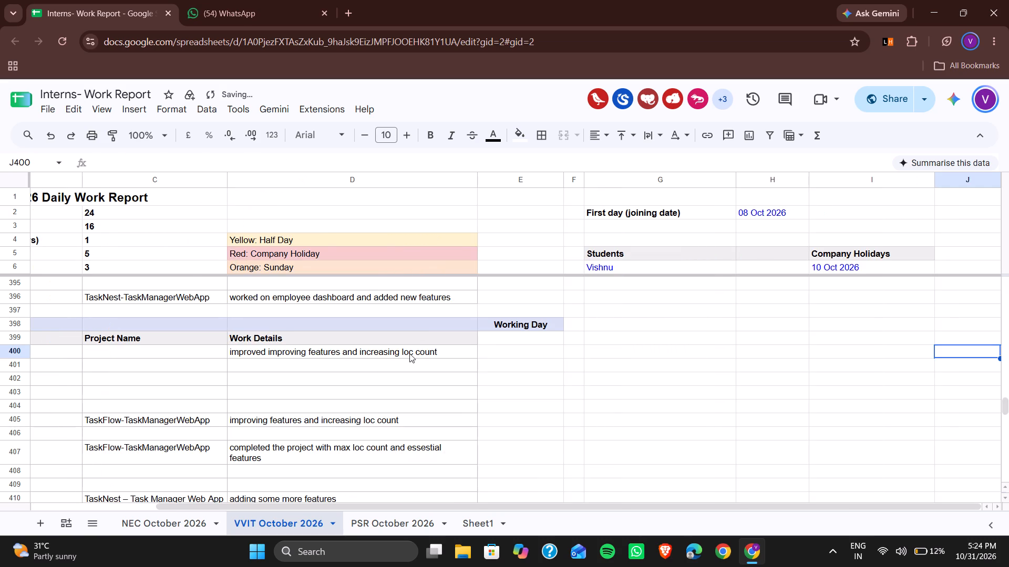
scroll(409, 353, right, 2)
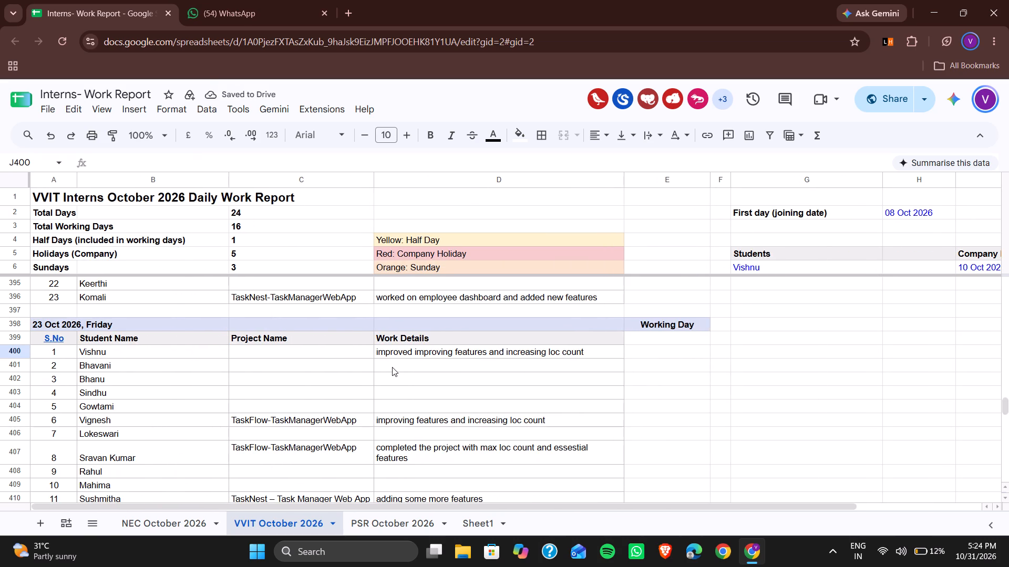
Delete the redundant word "improving" from Vishnu's 23 Oct work details in D400, leaving "improved features and increasing loc count".
scroll(392, 367, left, 6)
scroll(392, 367, right, 2)
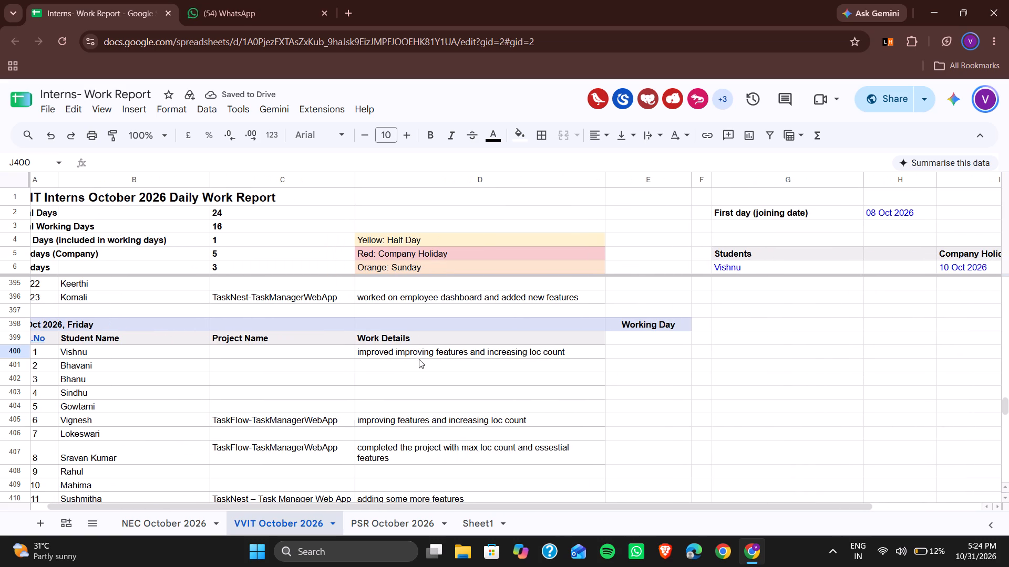
double_click(420, 356)
double_click(419, 350)
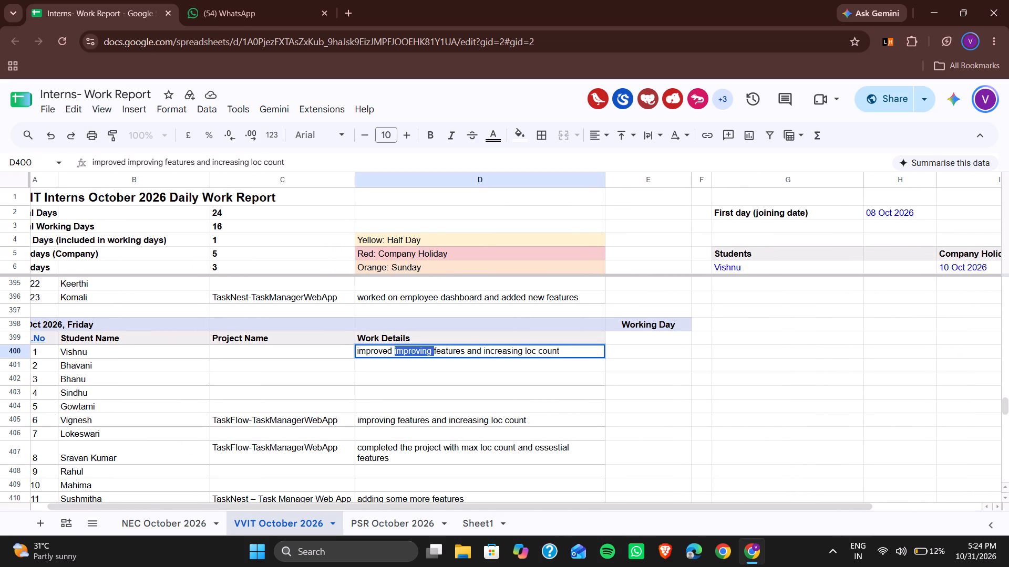
key(BackSpace)
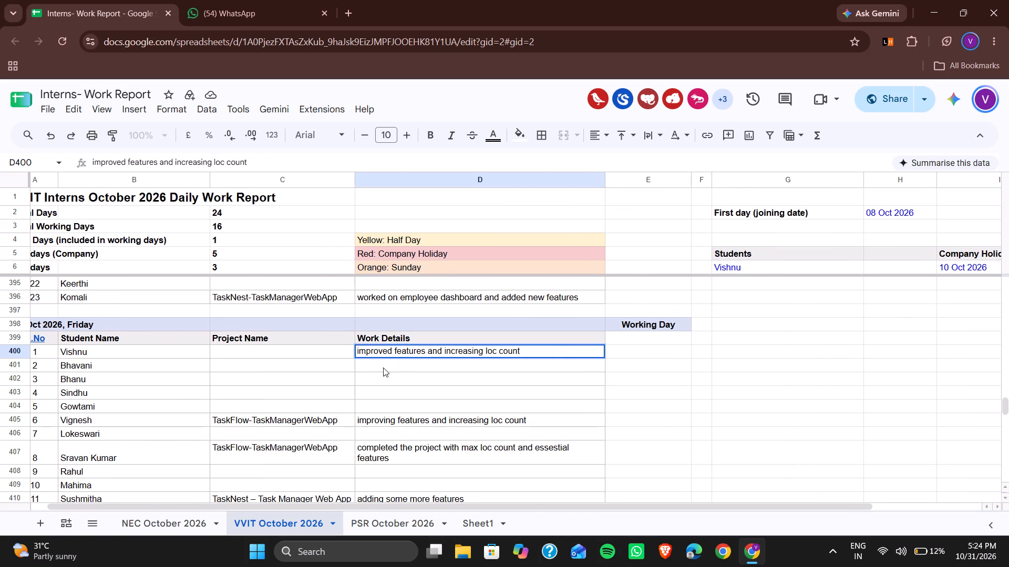
scroll(383, 367, down, 1)
scroll(337, 343, up, 1)
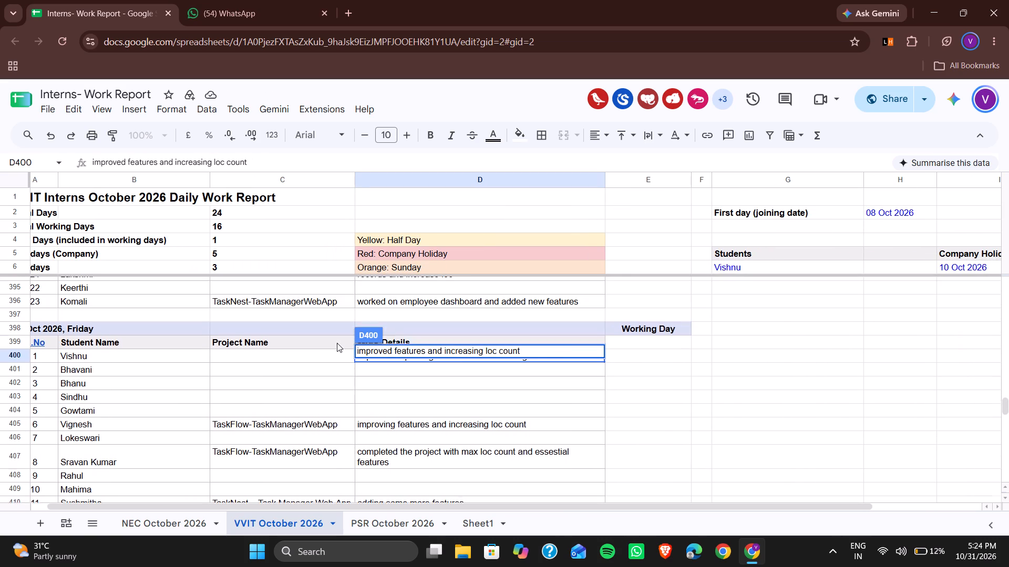
click(520, 364)
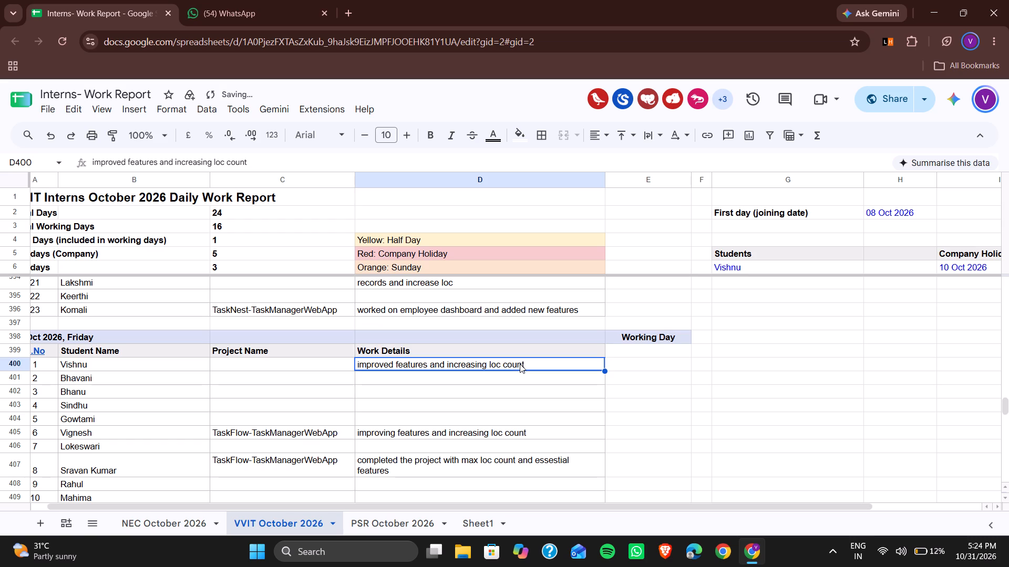
Change "increasing" to "increased" in Vishnu's 23 Oct work details in cell D400.
key(Right)
key(Left)
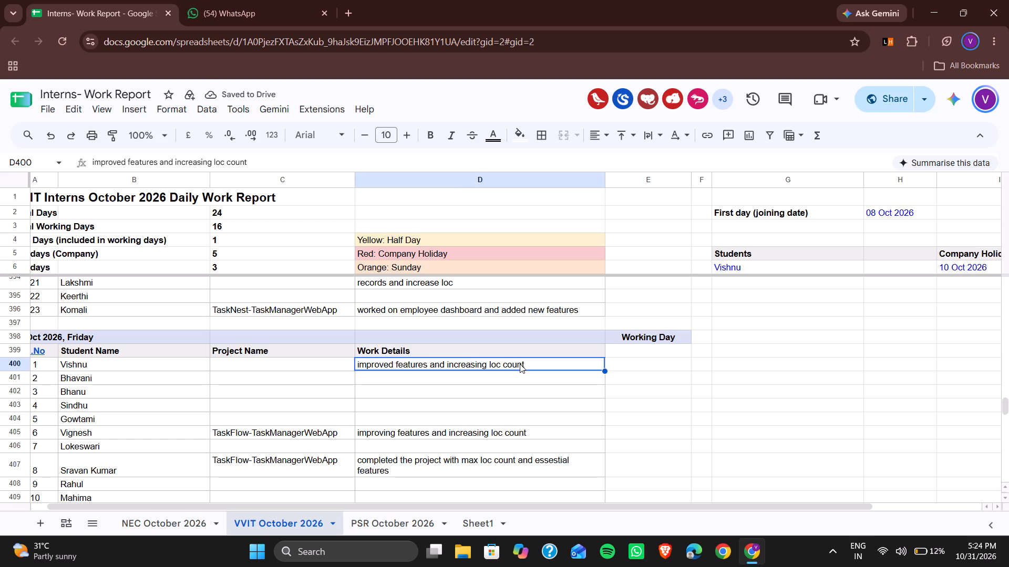
click(520, 364)
click(470, 358)
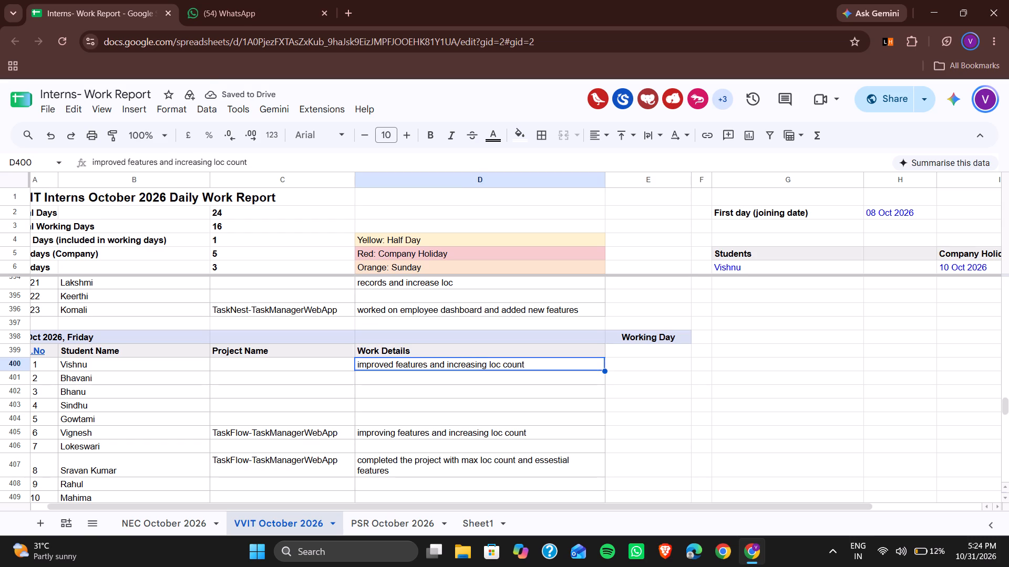
double_click(476, 364)
key(ctrl+Left)
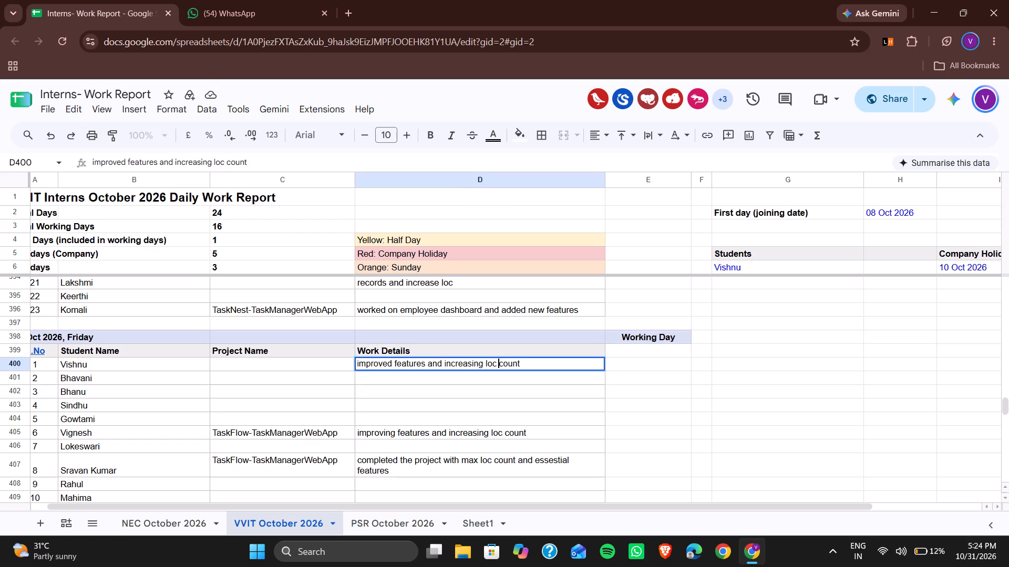
key(Left)
key(ctrl+Left)
key(BackSpace)
key(BackSpace)
key(BackSpace)
key(BackSpace)
text(ed)
key(space)
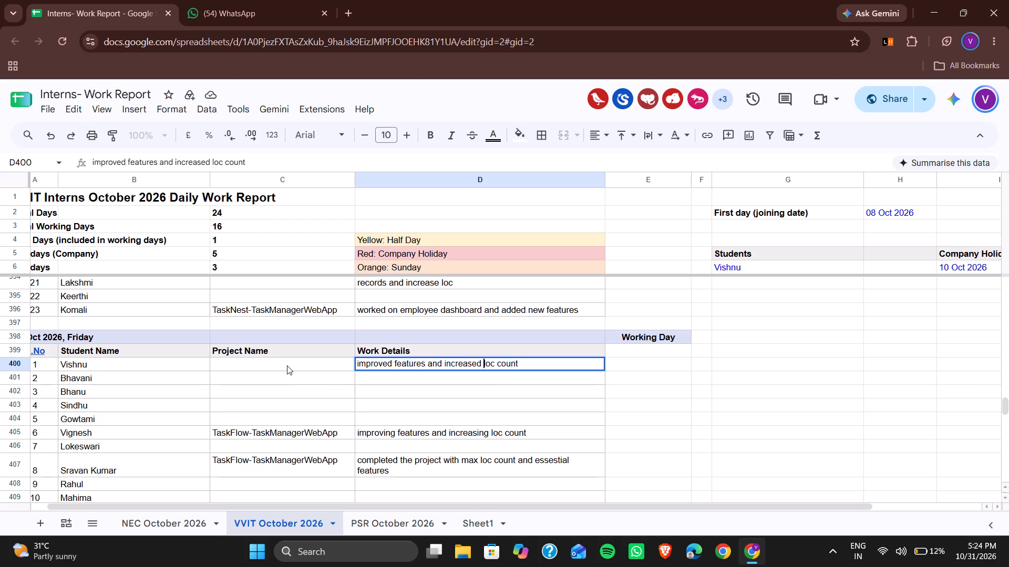
Copy Vignesh's 23 Oct project name, "TaskFlow-TaskManagerWebApp", into Vishnu's project name cell C400.
click(287, 364)
triple_click(289, 431)
key(ctrl+c)
click(260, 363)
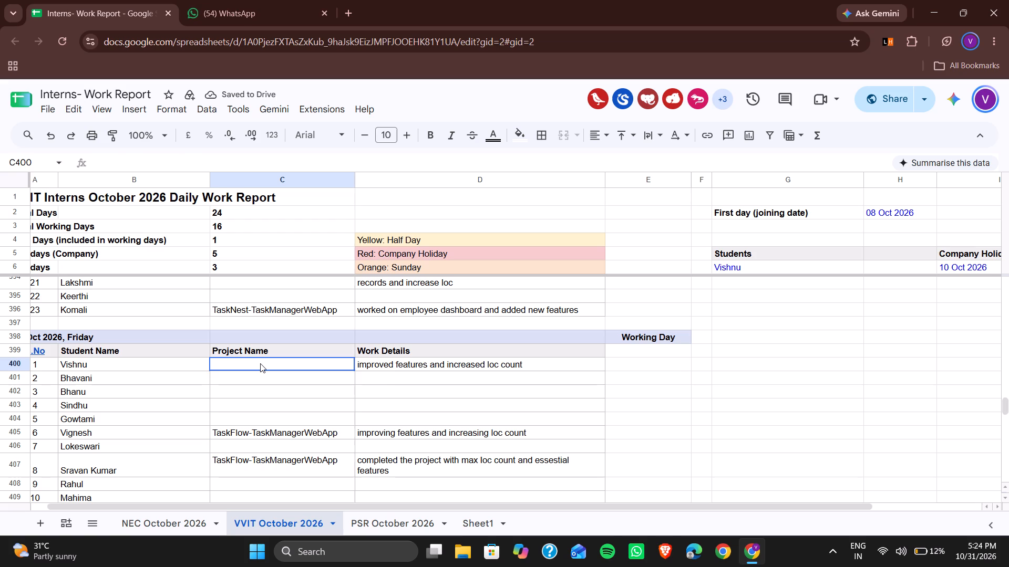
key(ctrl+v)
click(265, 374)
Copy Vignesh's 24 Oct project name, "TaskFlow-TaskManagerWebApp", into Vishnu's project name cell C426.
scroll(265, 374, down, 1)
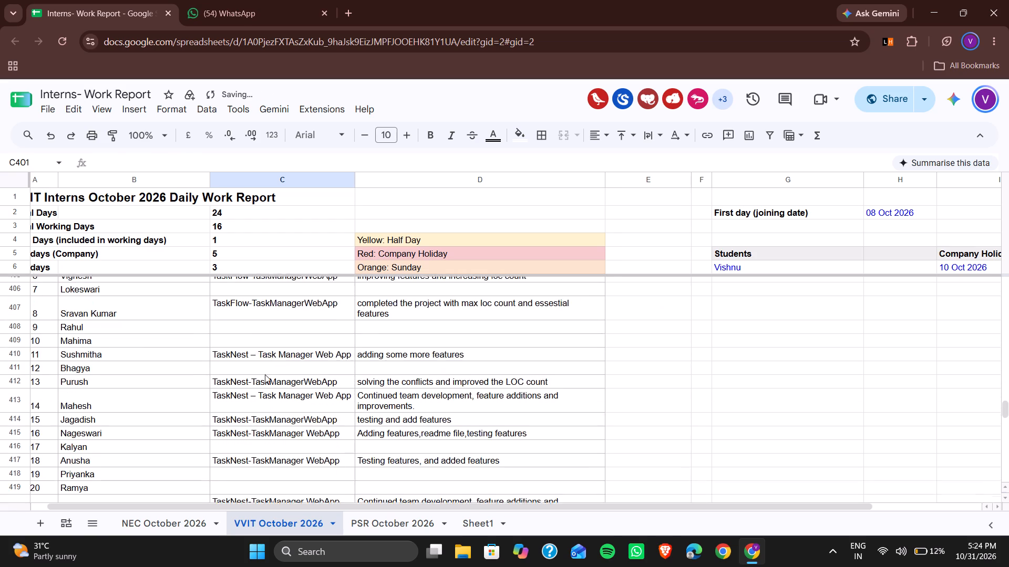
scroll(265, 374, down, 2)
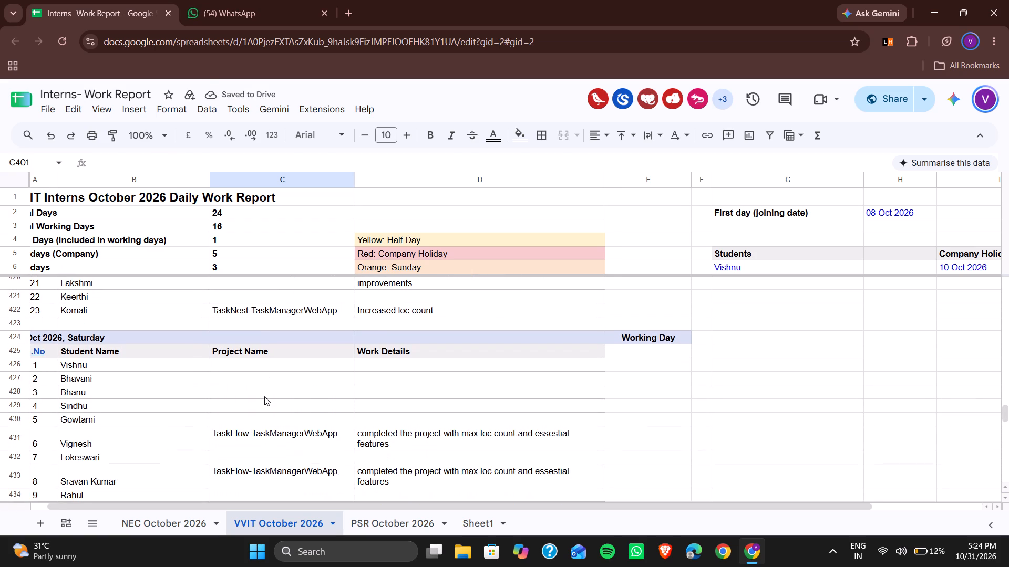
scroll(264, 411, down, 1)
triple_click(256, 393)
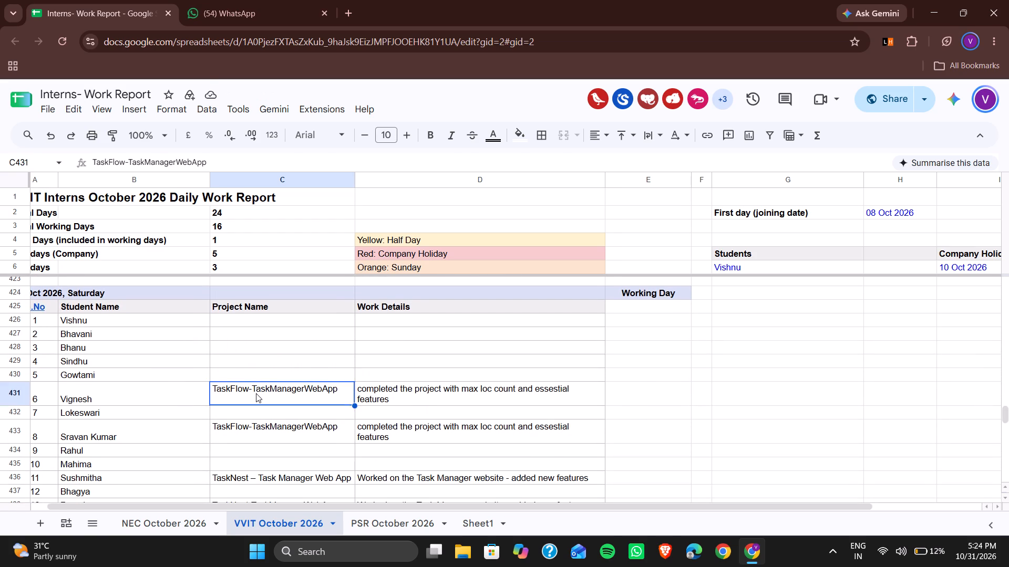
key(ctrl+a)
double_click(256, 393)
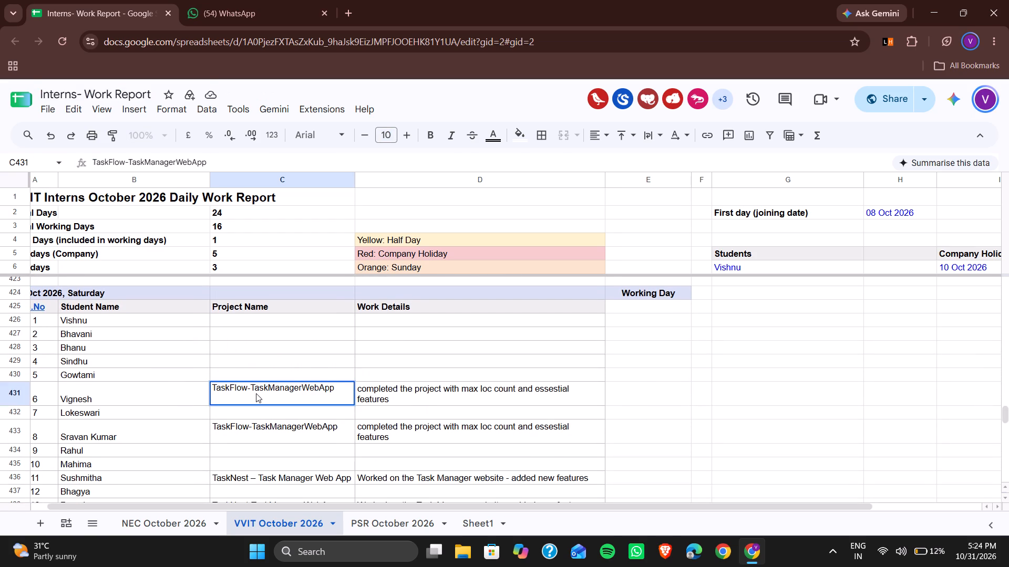
triple_click(256, 387)
key(ctrl+c)
click(232, 321)
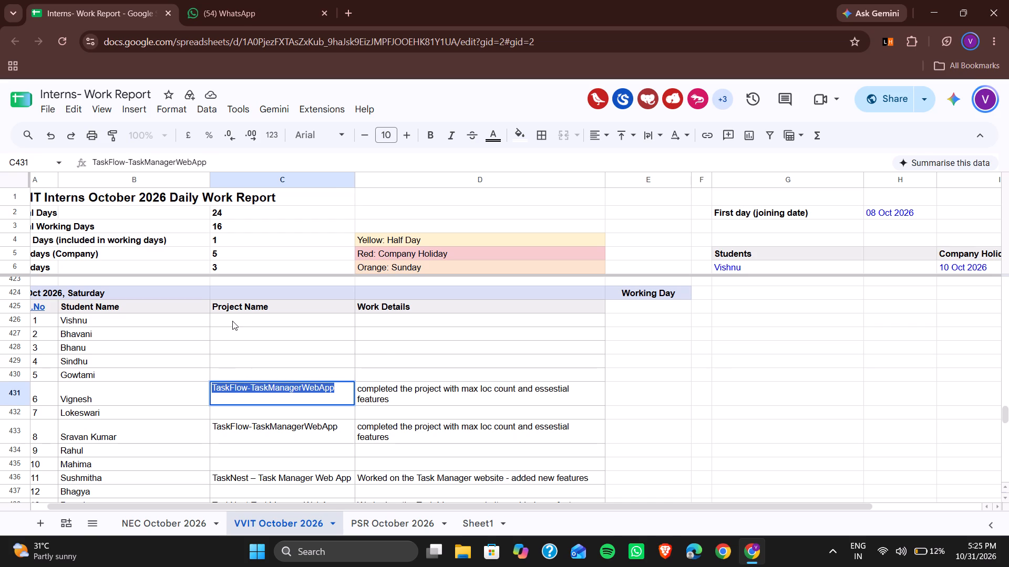
key(ctrl+v)
Copy Vignesh's 24 Oct work details, "completed the project with max loc count and essestial features", into Vishnu's work details cell D426.
triple_click(394, 391)
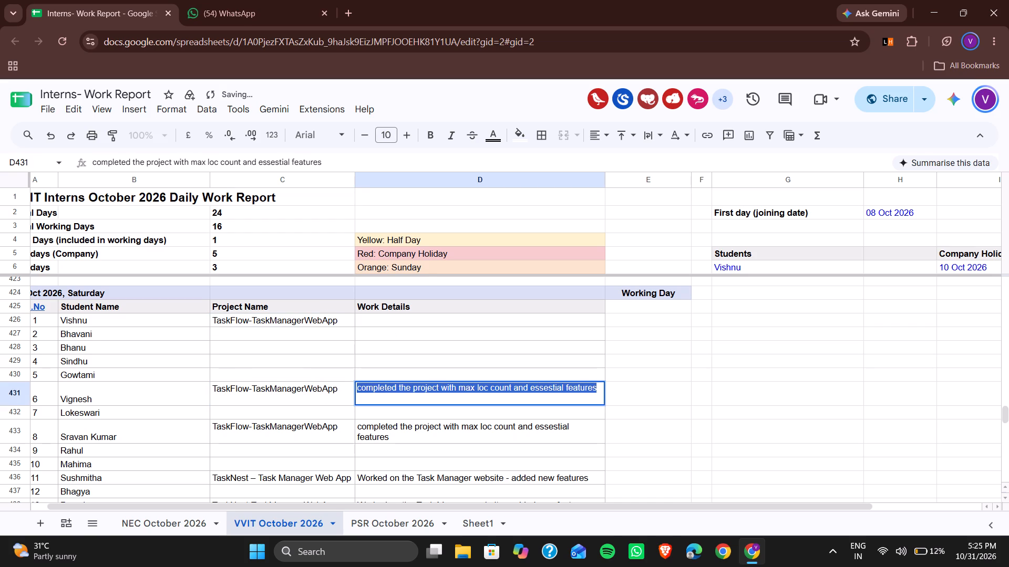
key(ctrl+c)
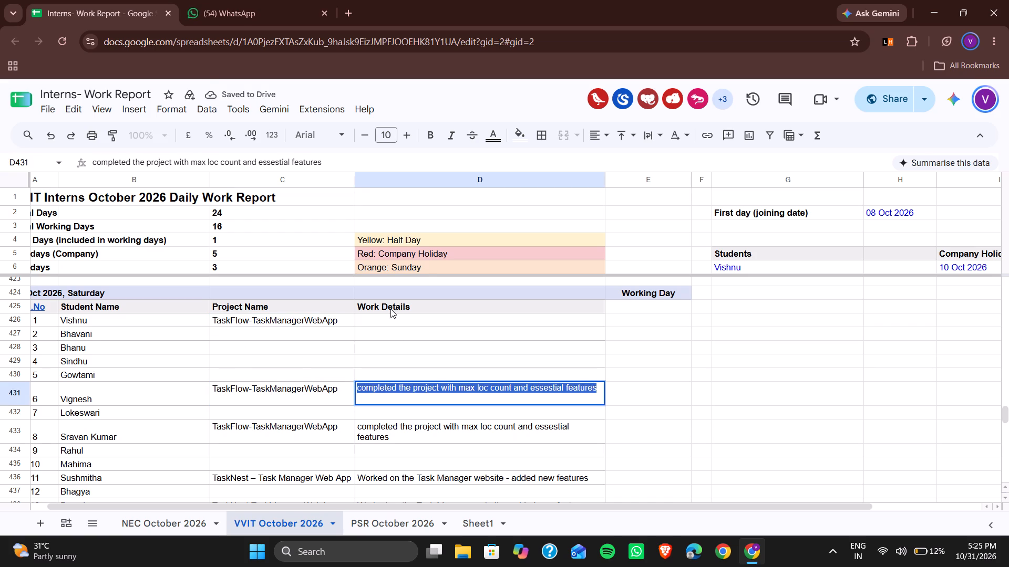
click(390, 313)
click(390, 318)
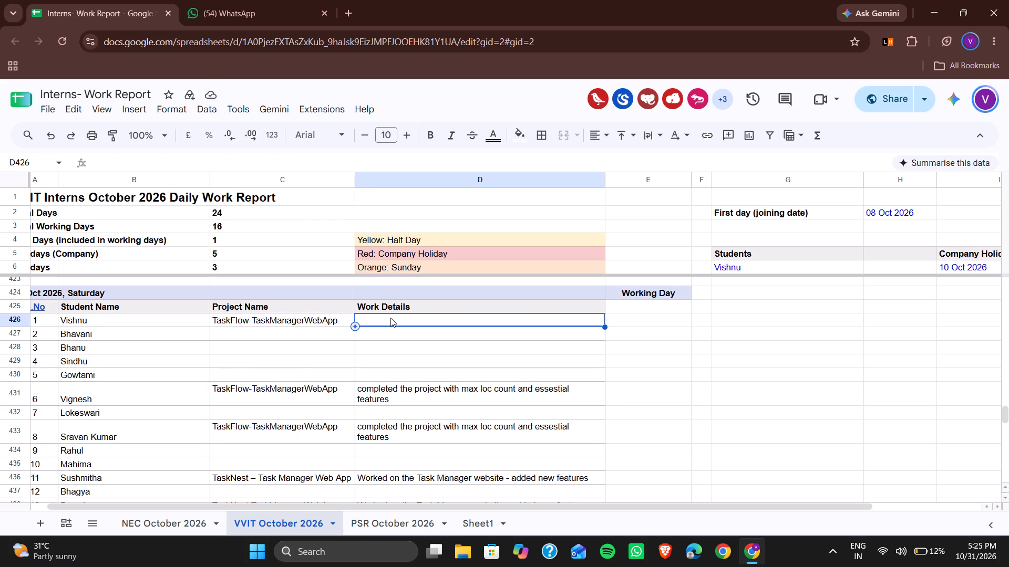
key(ctrl+v)
Examine the interns' project names and work details for 26 and 27 Oct, including leave entries and Vishnu's blank rows.
scroll(323, 333, down, 2)
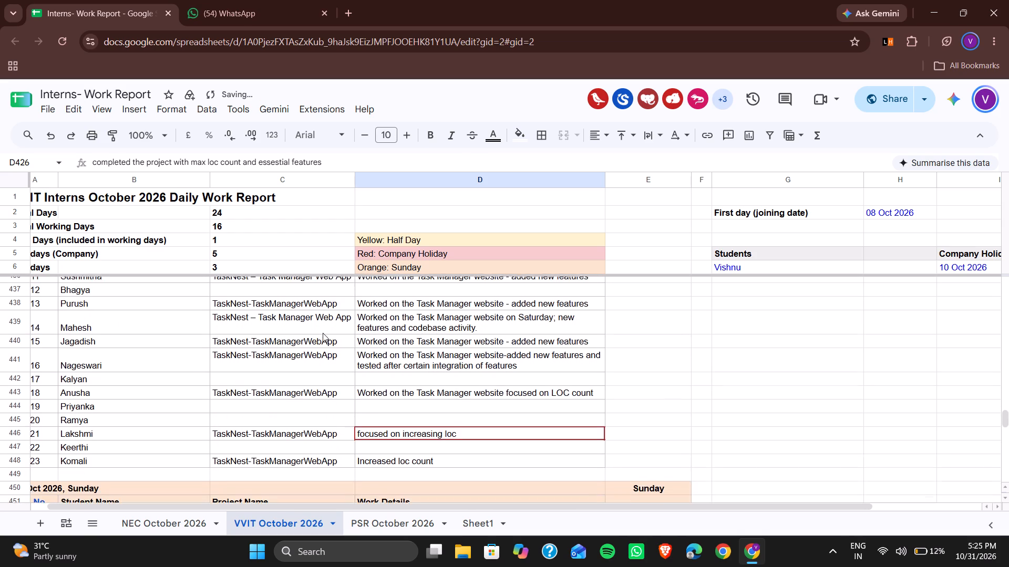
scroll(323, 333, down, 4)
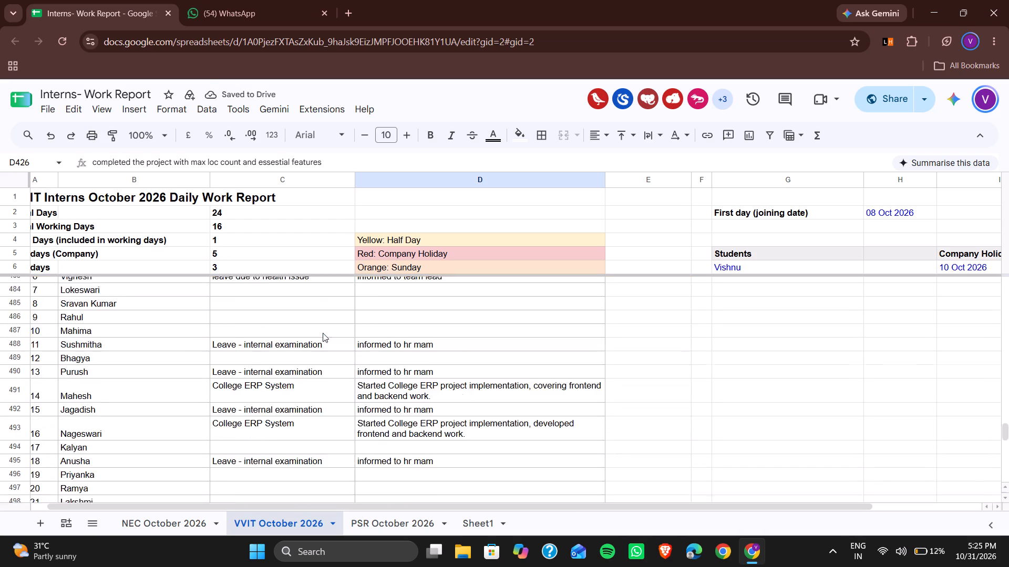
scroll(323, 333, up, 3)
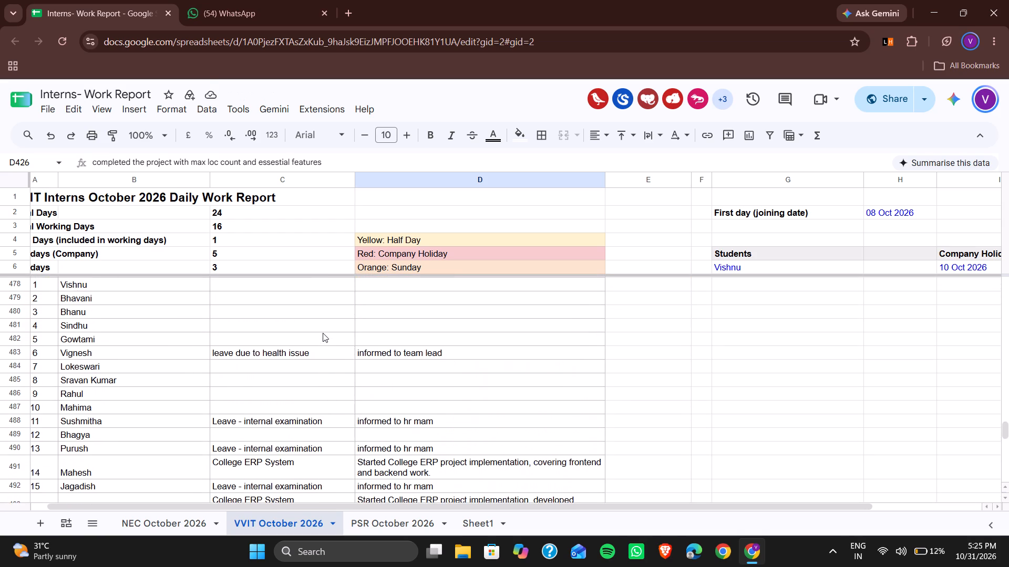
scroll(323, 333, up, 1)
scroll(323, 333, down, 1)
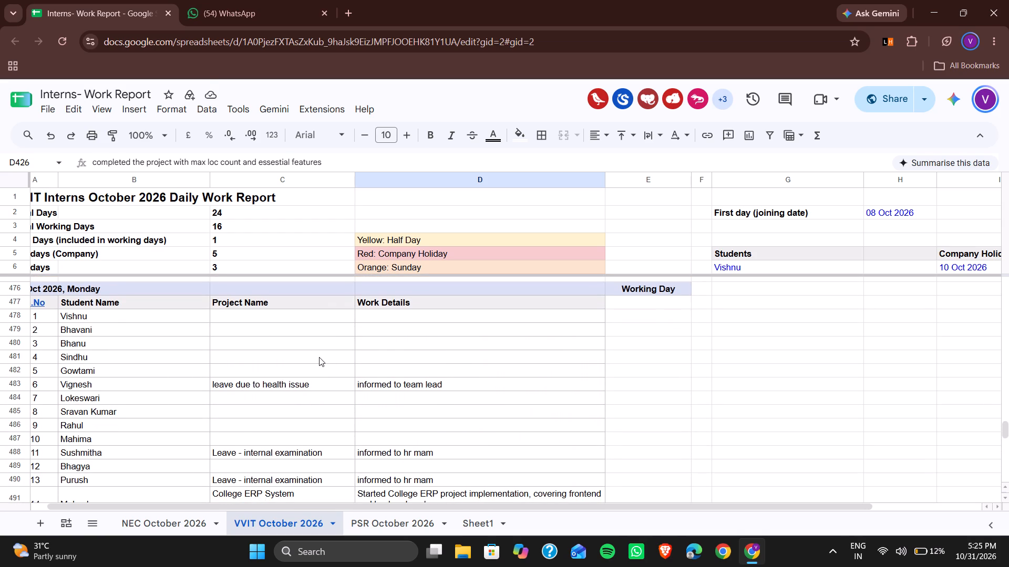
scroll(319, 357, down, 3)
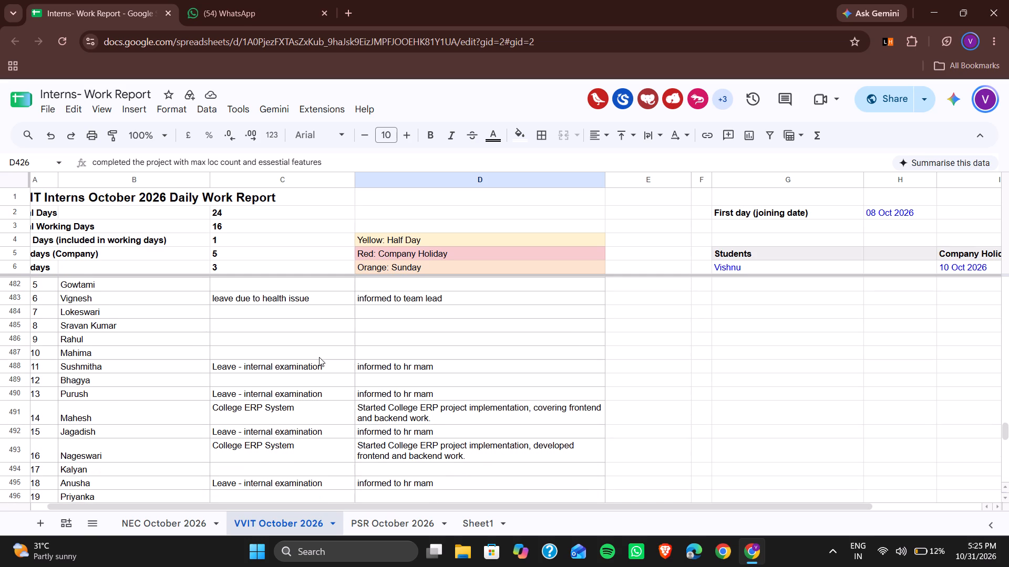
scroll(319, 357, down, 1)
scroll(319, 357, up, 1)
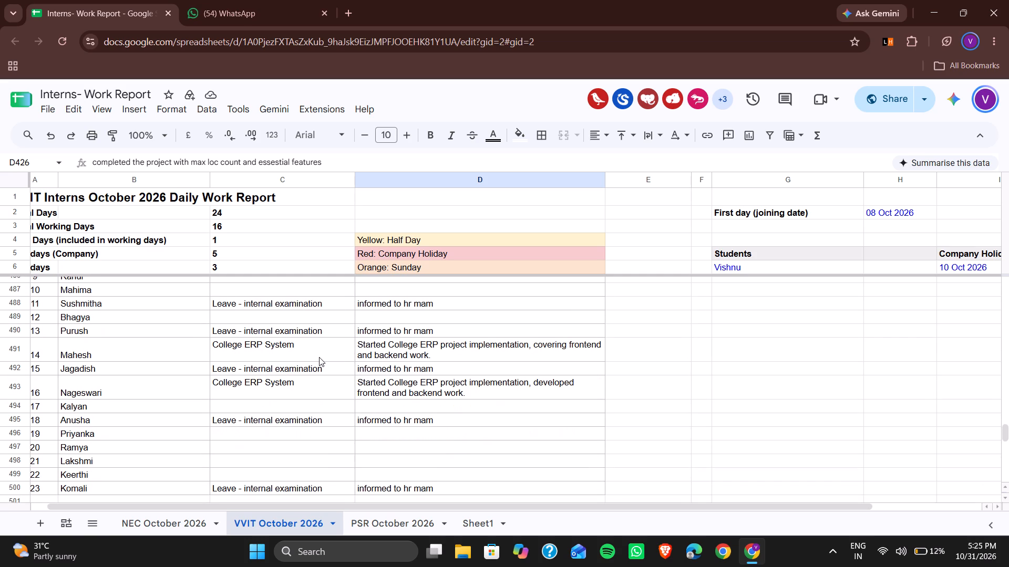
scroll(319, 357, up, 1)
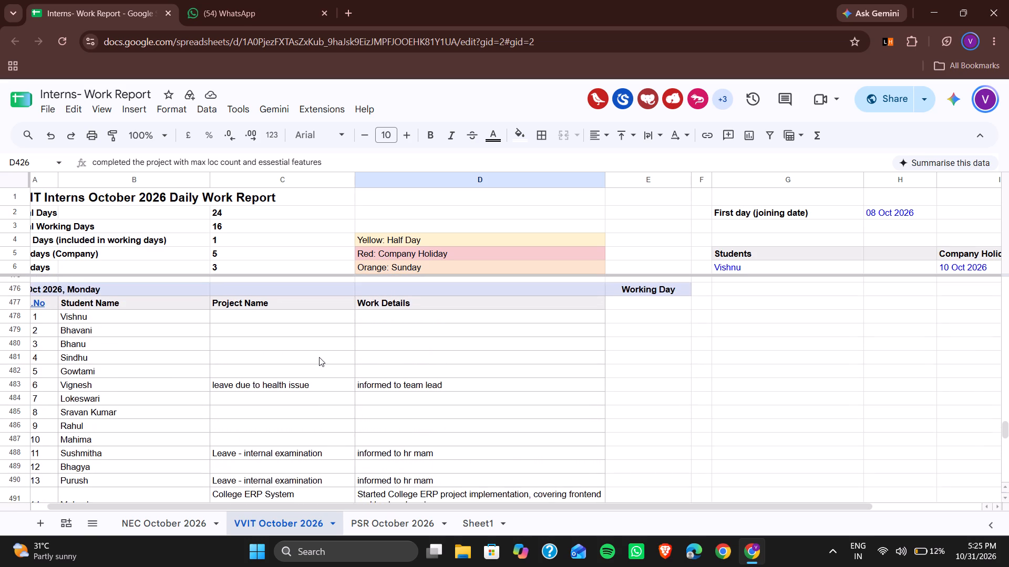
scroll(319, 357, down, 4)
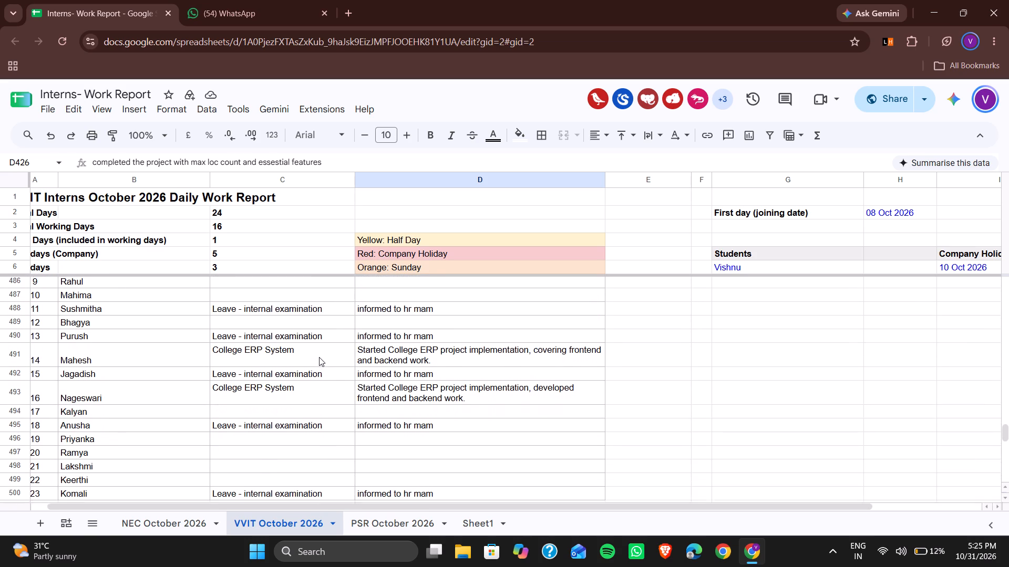
scroll(319, 357, down, 2)
scroll(319, 357, up, 1)
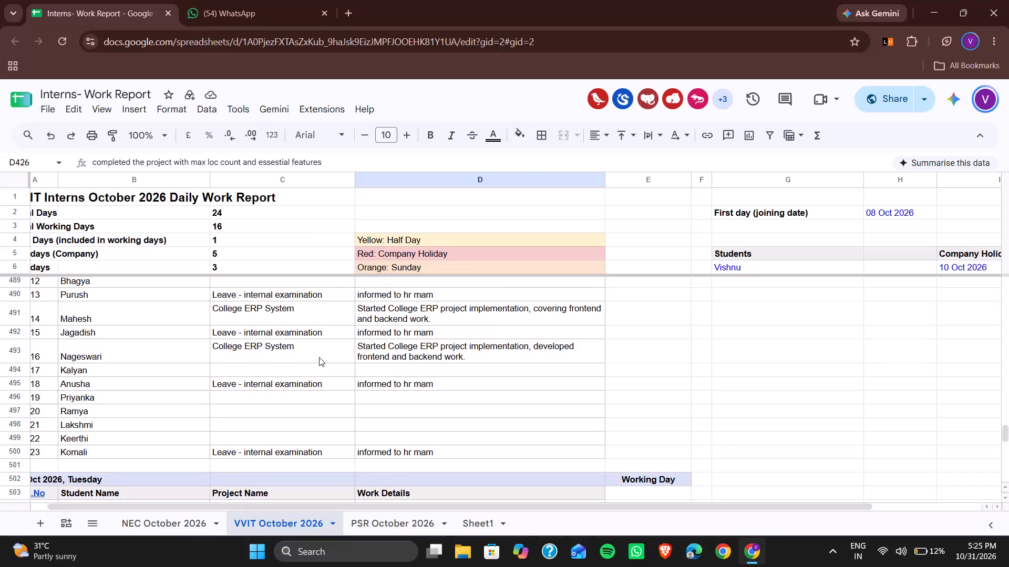
scroll(319, 357, up, 1)
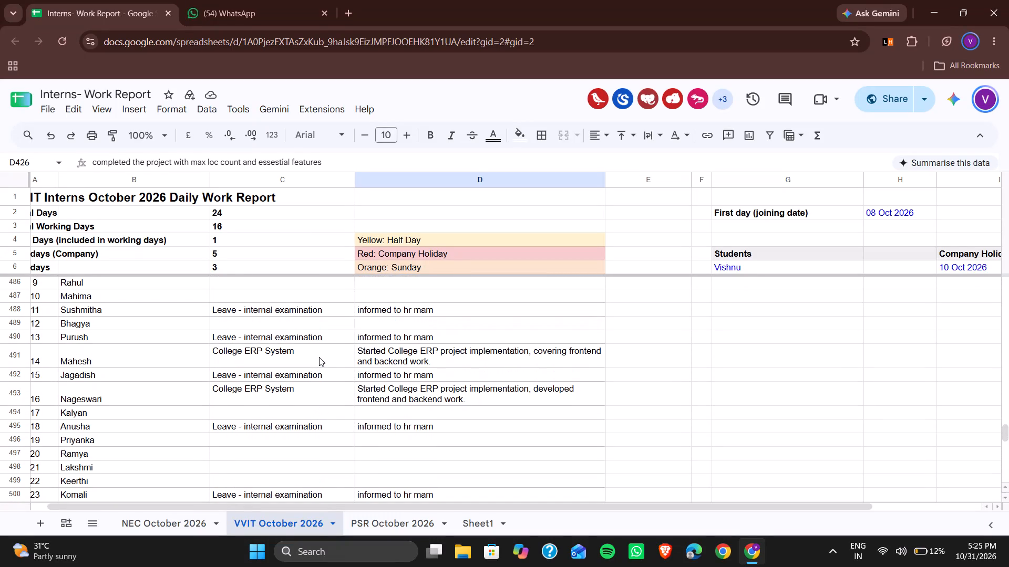
scroll(319, 357, up, 1)
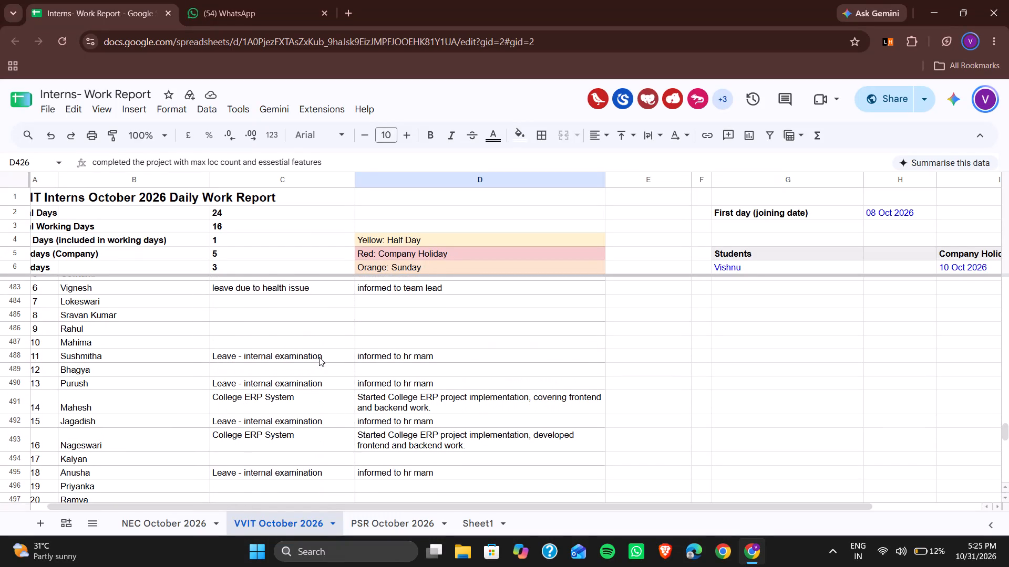
scroll(319, 357, up, 3)
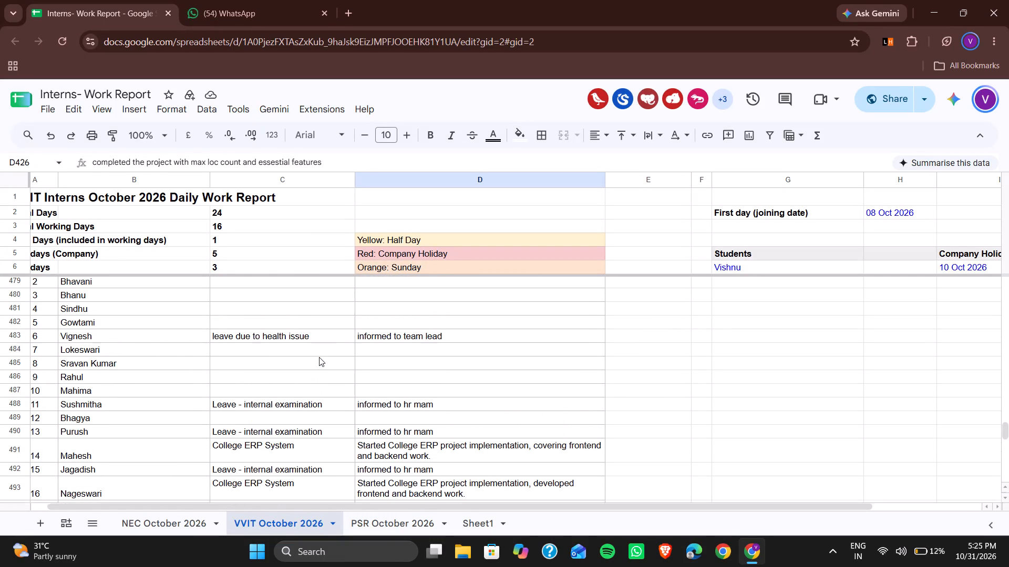
scroll(319, 357, up, 3)
scroll(319, 357, down, 1)
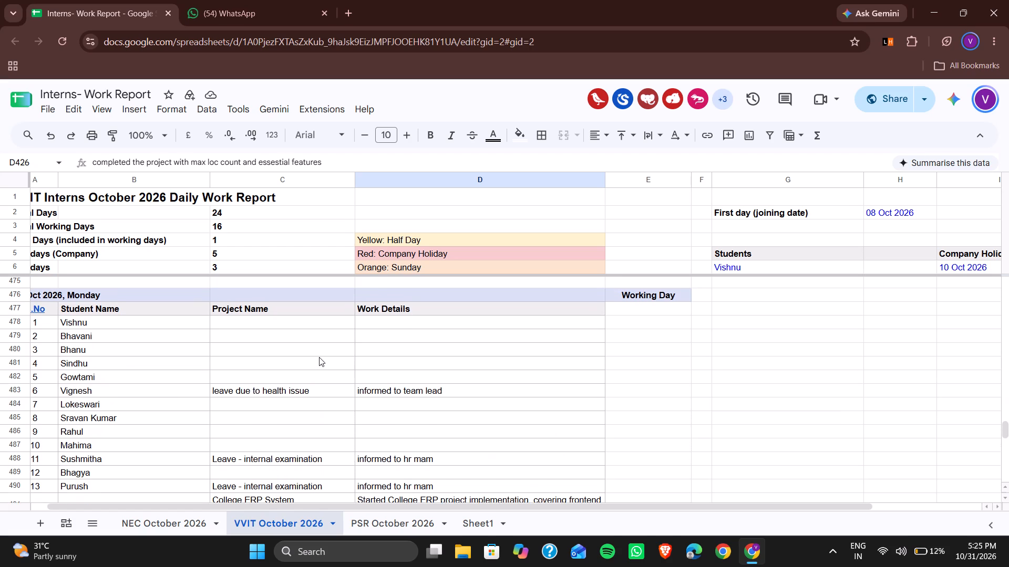
scroll(319, 357, down, 3)
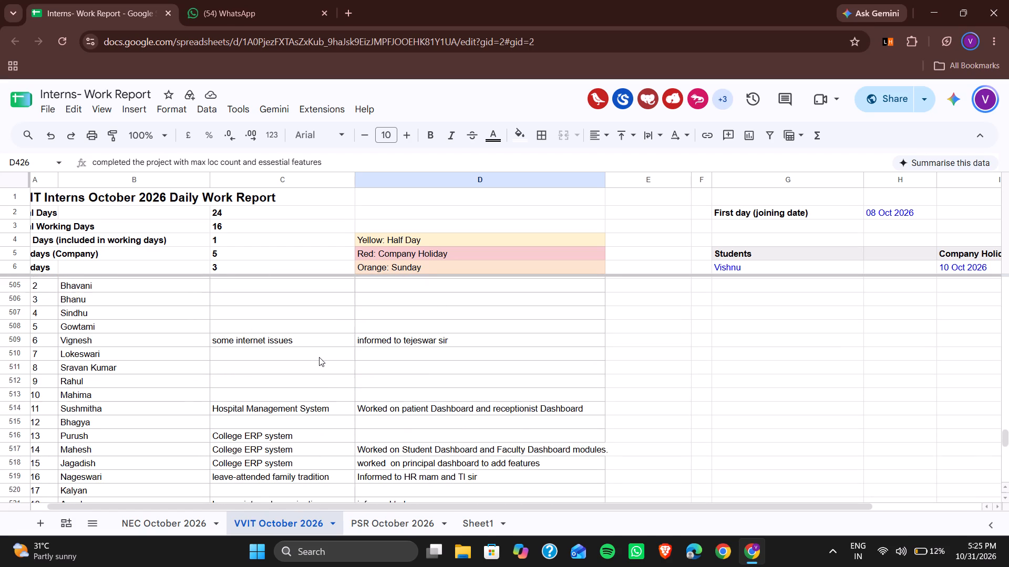
scroll(319, 357, down, 2)
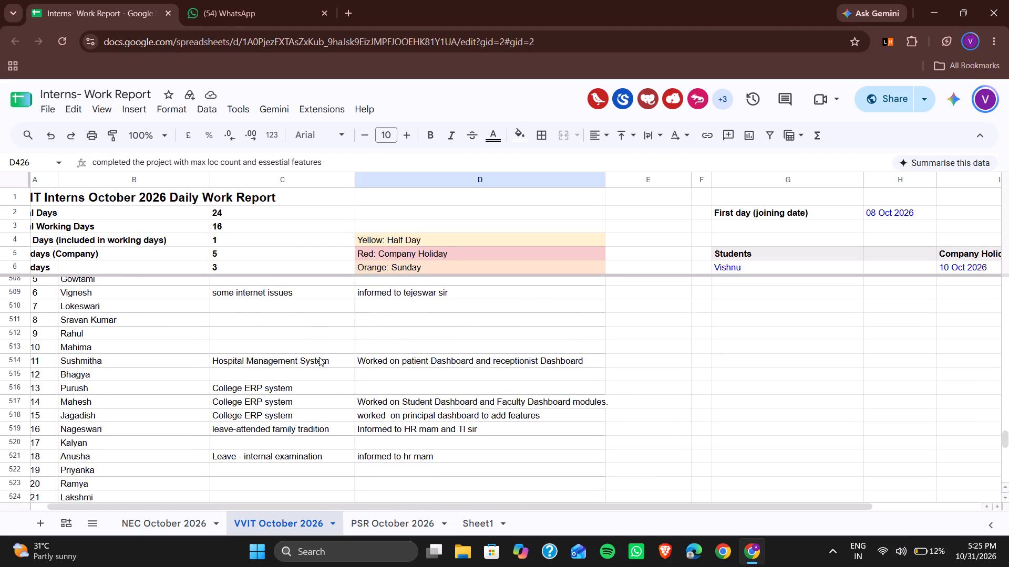
scroll(319, 357, down, 1)
scroll(319, 357, up, 2)
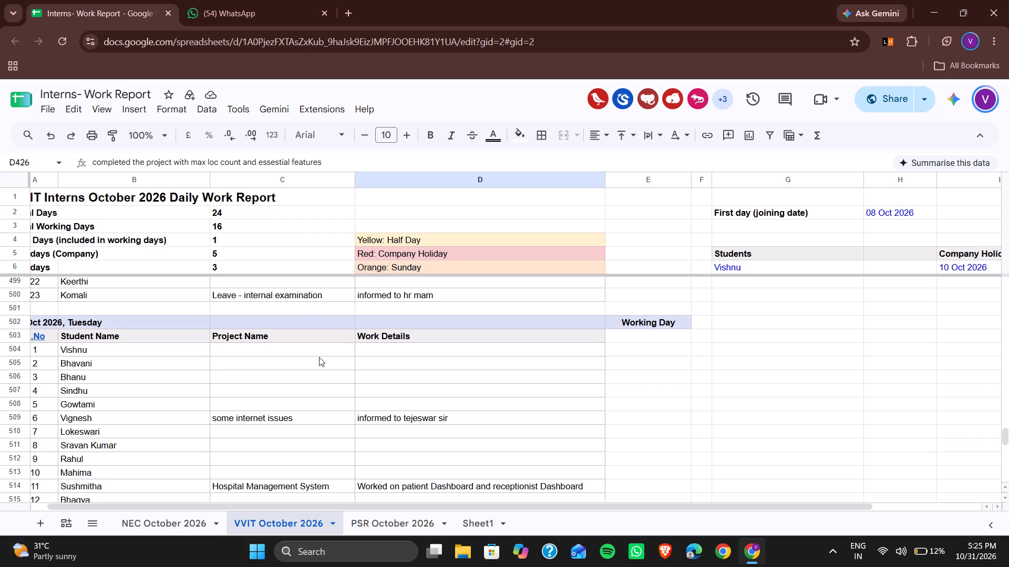
scroll(305, 358, up, 2)
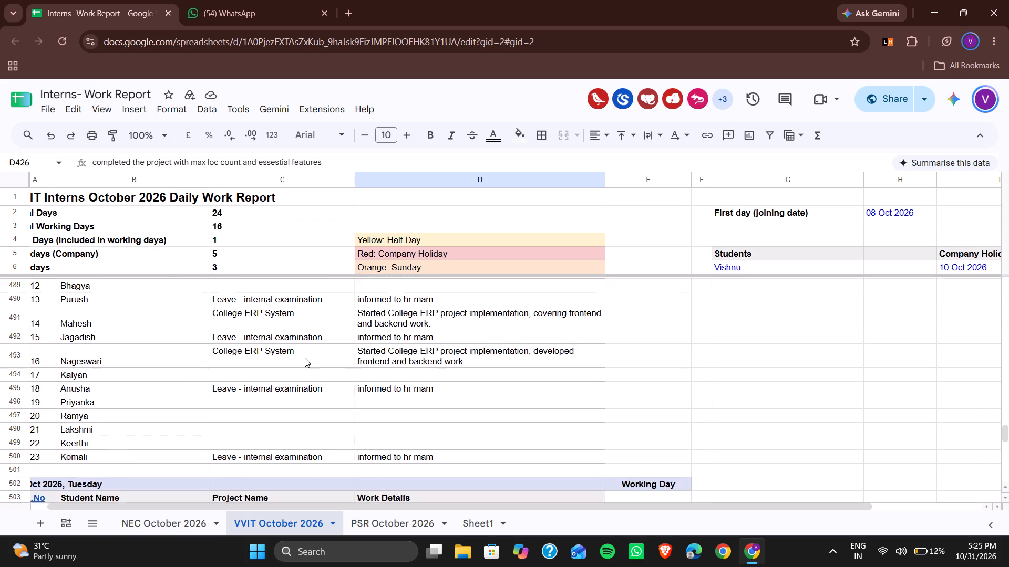
scroll(305, 358, down, 2)
scroll(305, 358, right, 1)
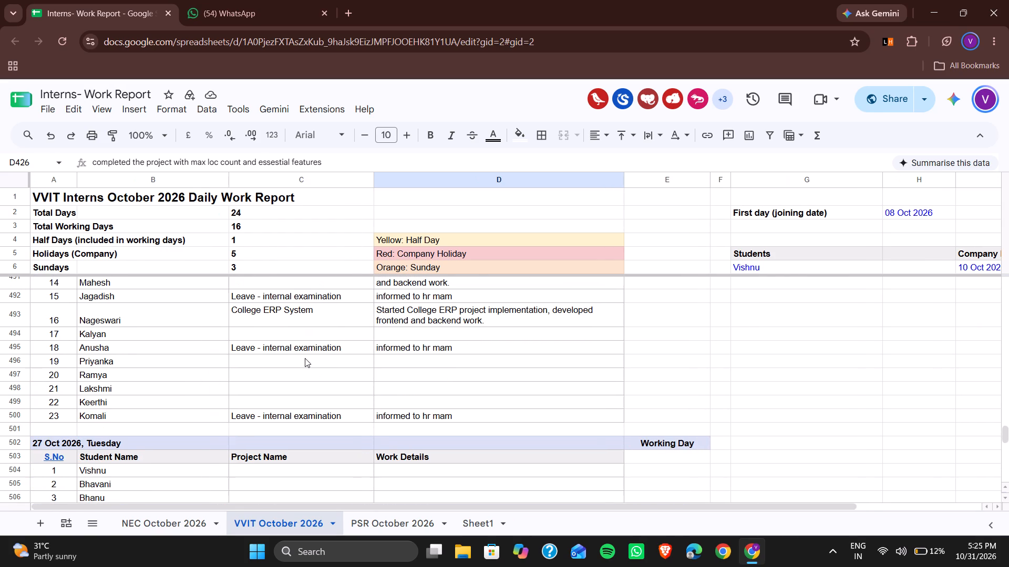
scroll(305, 358, right, 1)
scroll(305, 358, up, 2)
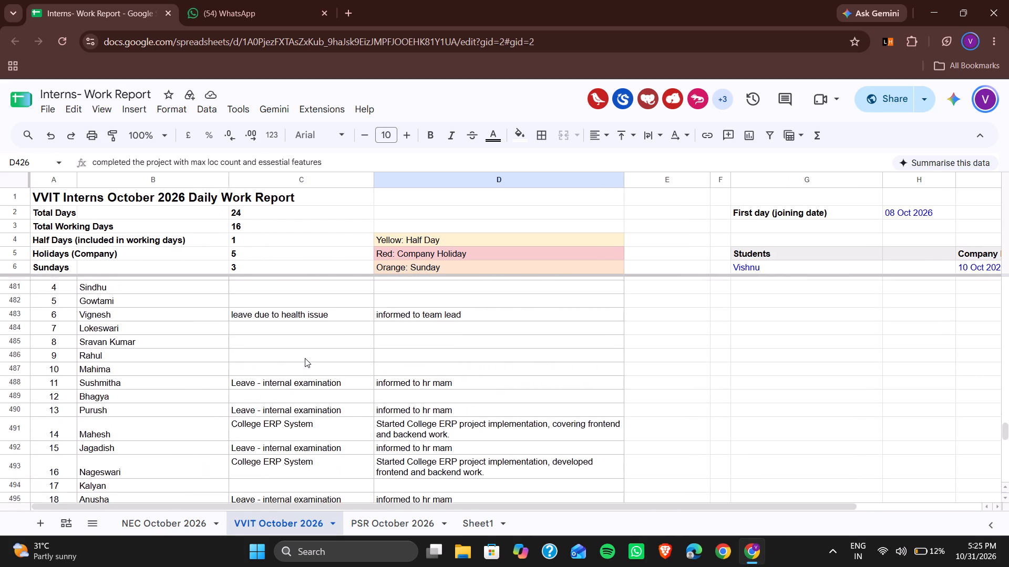
scroll(305, 358, up, 3)
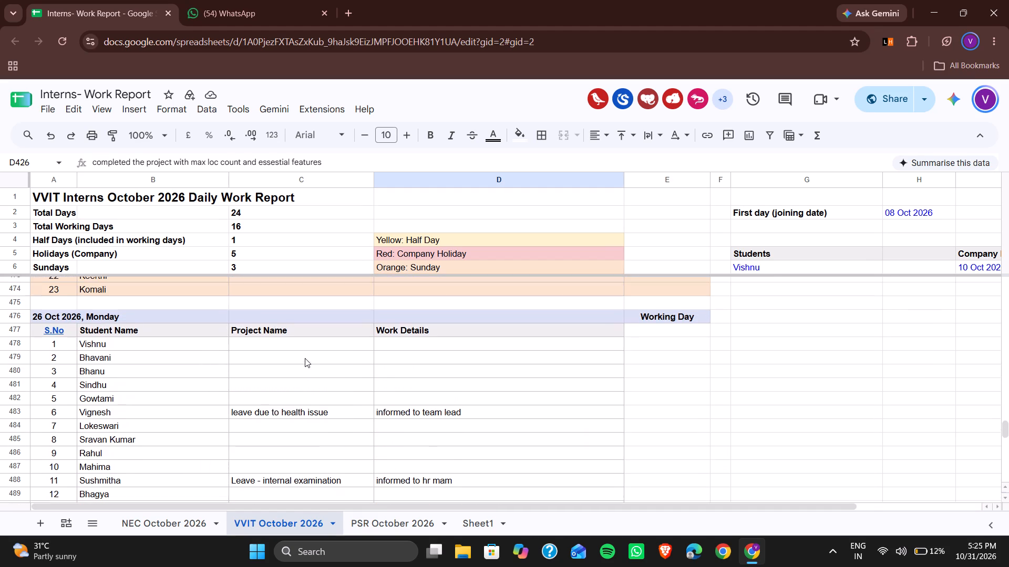
scroll(291, 348, down, 1)
scroll(291, 348, up, 1)
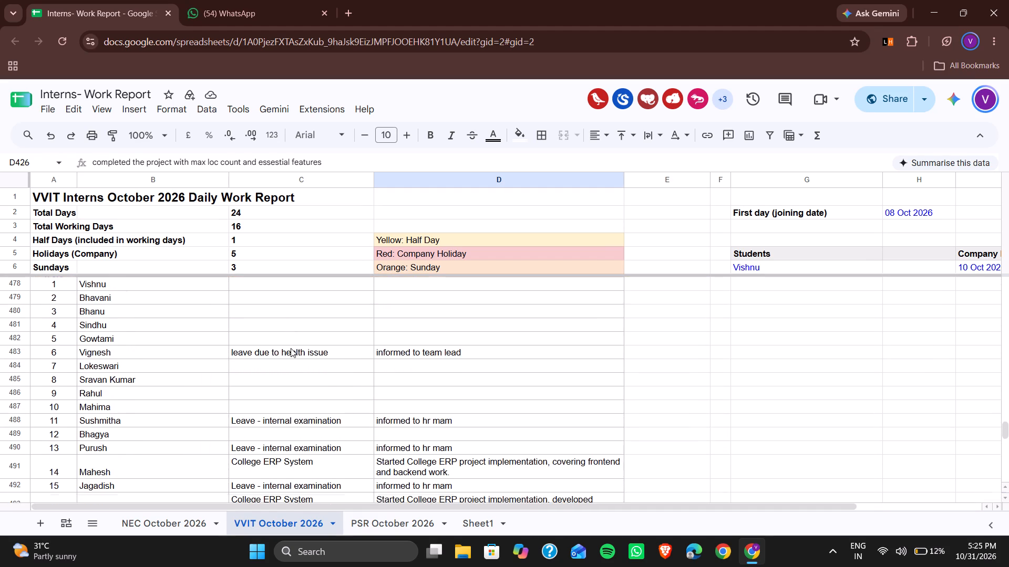
scroll(291, 348, up, 4)
scroll(291, 348, down, 1)
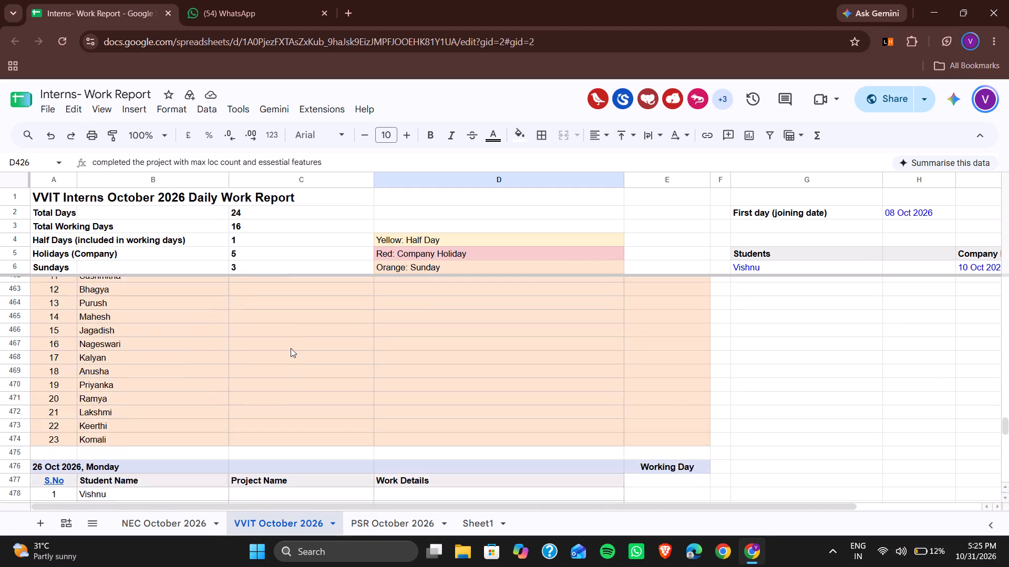
Enter "VeloGo- Rapido based application" as Vishnu's 28 Oct project name in cell C530.
scroll(291, 348, down, 2)
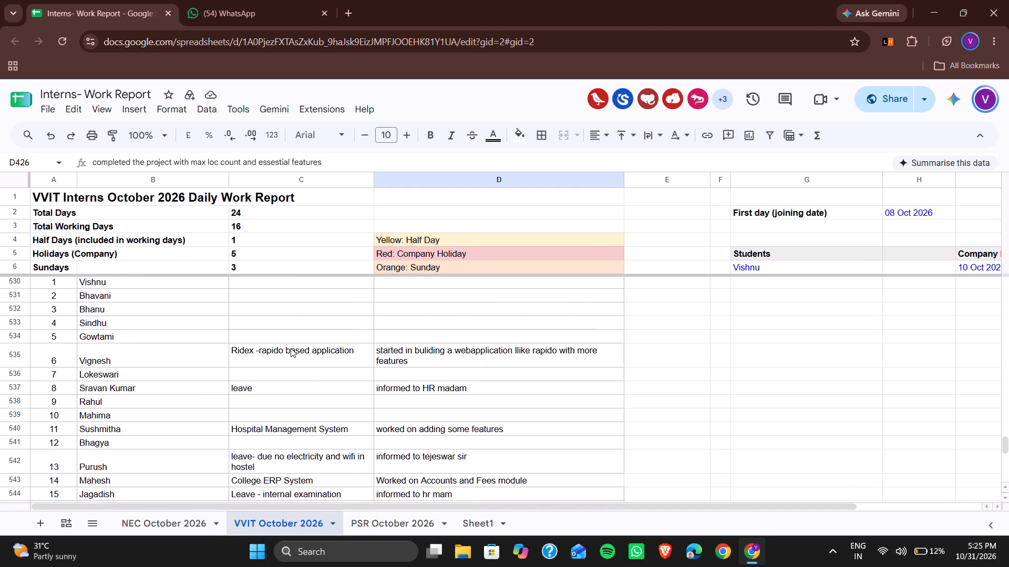
scroll(291, 348, down, 2)
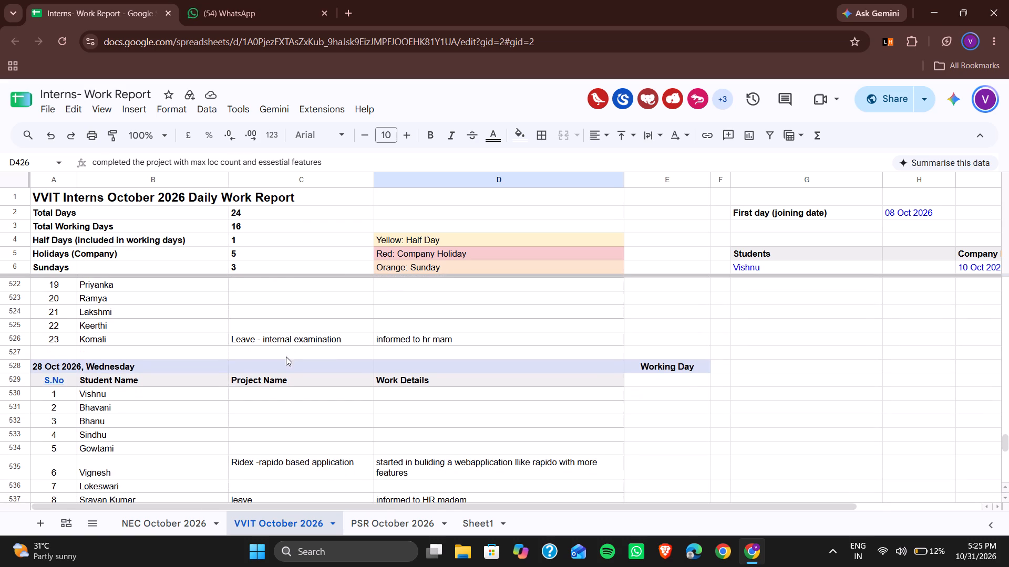
click(276, 394)
text(VeloGo)
text(- Rapido)
key(space)
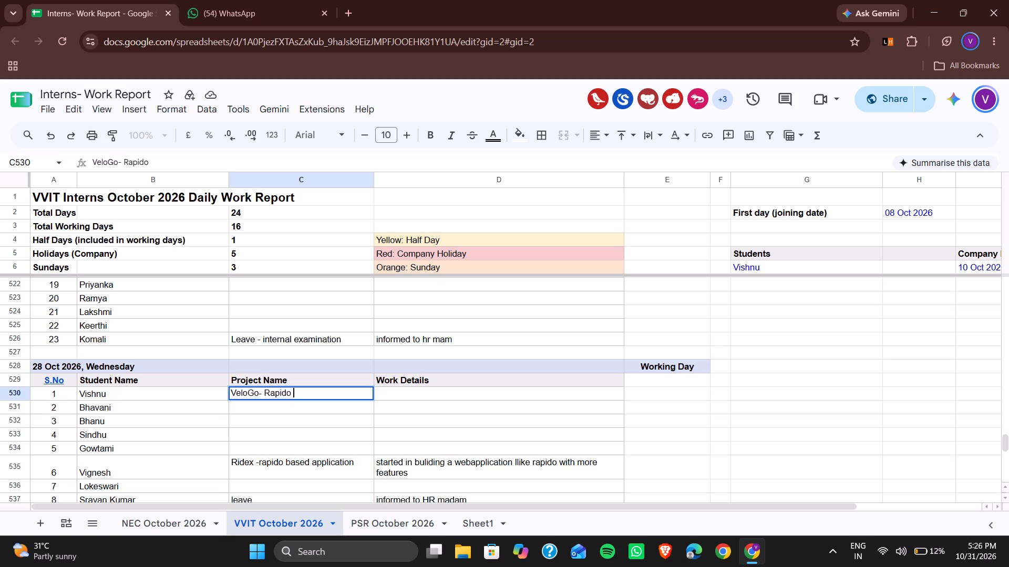
text(re)
key(BackSpace)
key(BackSpace)
text(re)
key(BackSpace)
key(BackSpace)
text(based application)
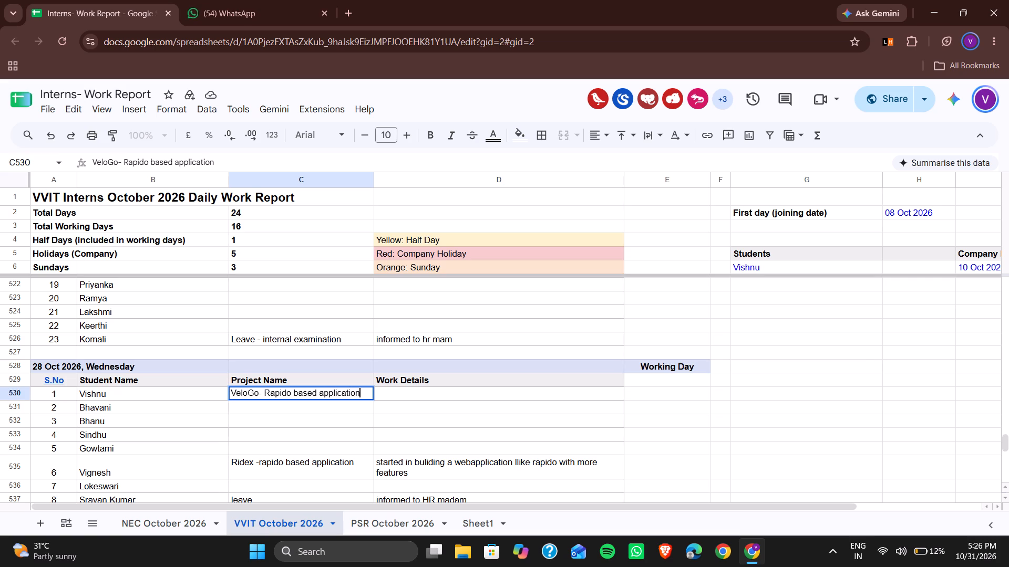
Enter "enriched the features and built a web application that resmbles Rapido" as Vishnu's 28 Oct work details in cell D530.
click(420, 396)
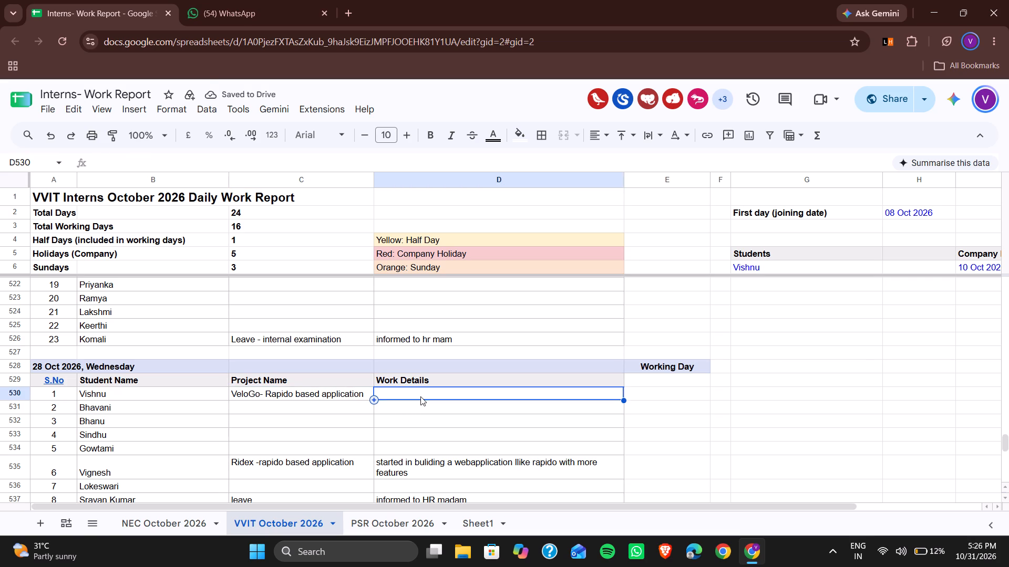
text(fin)
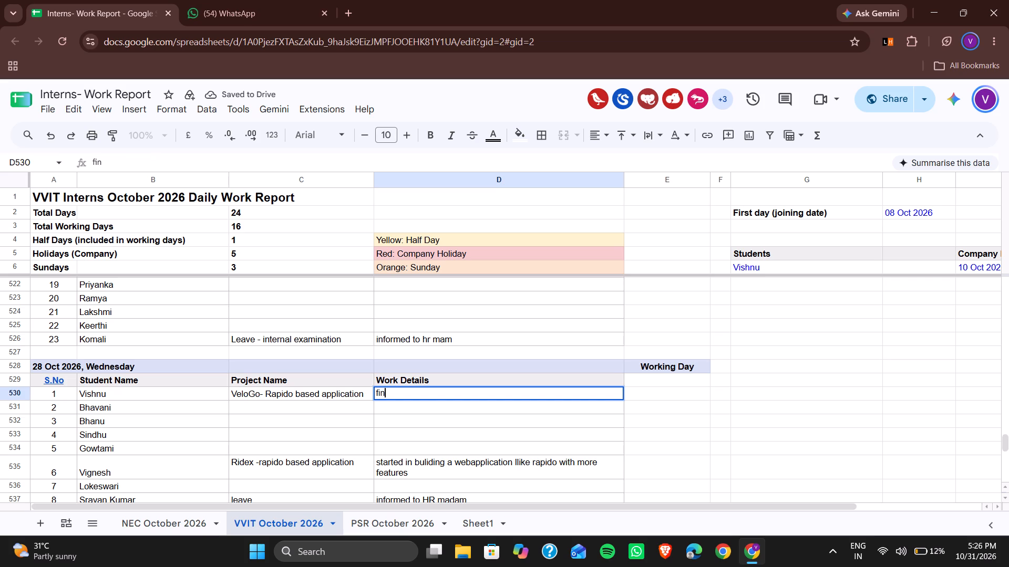
key(BackSpace)
key(BackSpace)
key(BackSpace)
text(enriched the features and in)
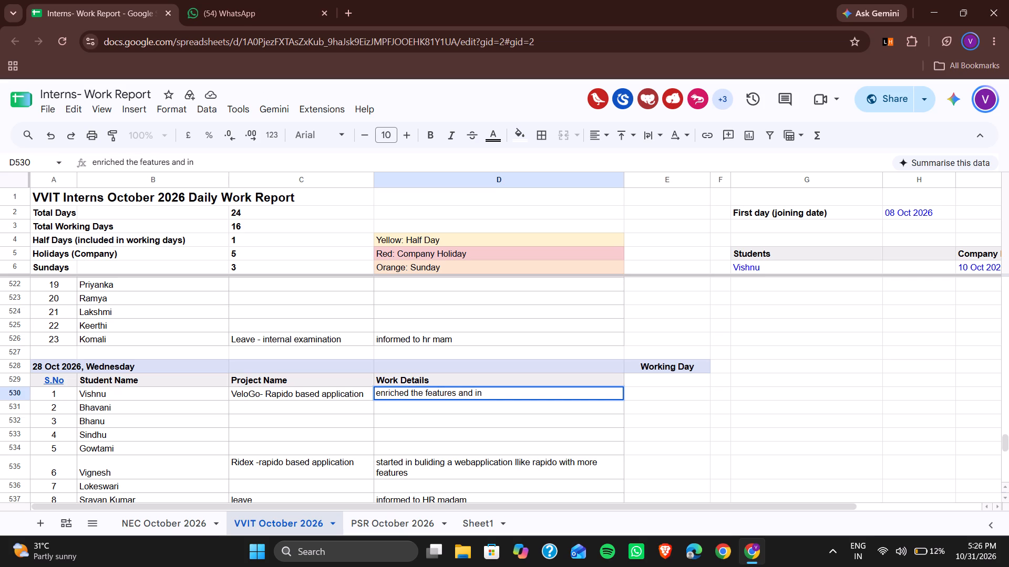
key(BackSpace)
key(BackSpace)
text(built a)
key(space)
text(web application that resmbles r)
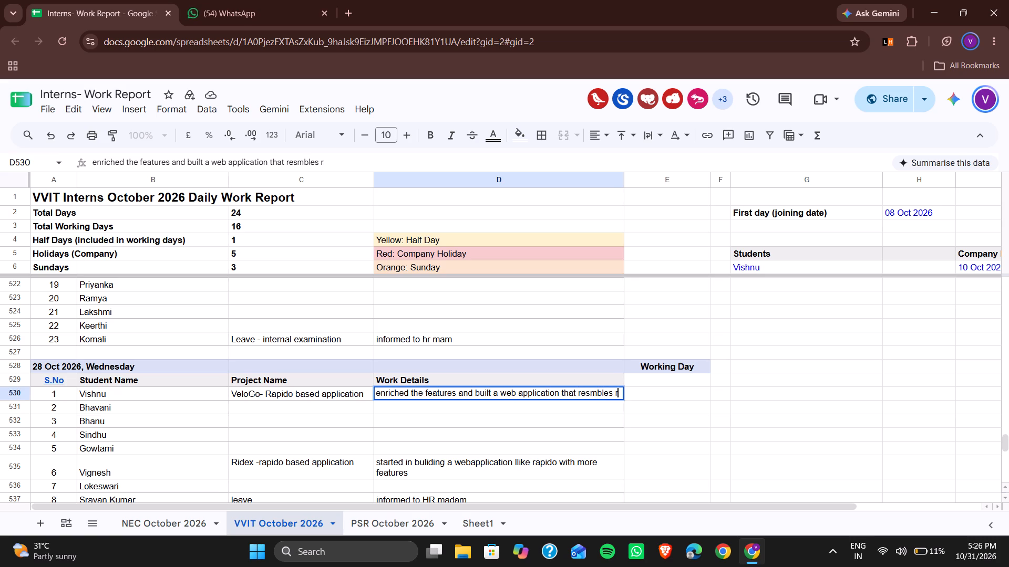
text(p)
key(BackSpace)
key(BackSpace)
text(Rapido)
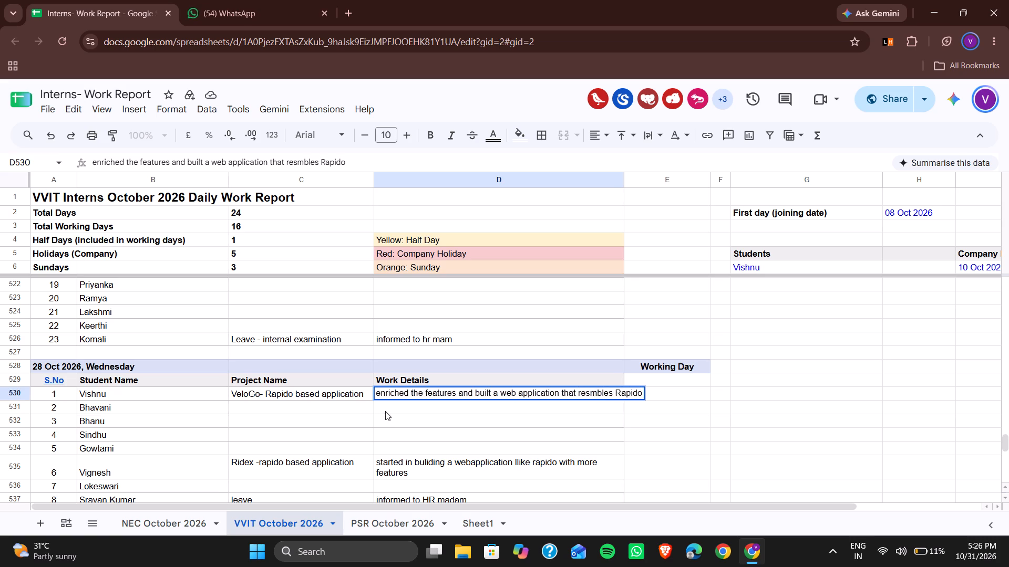
click(346, 402)
Enter "VeloGo-Rapido Based application" as Vishnu's 29 Oct project name in cell C556.
scroll(346, 402, down, 1)
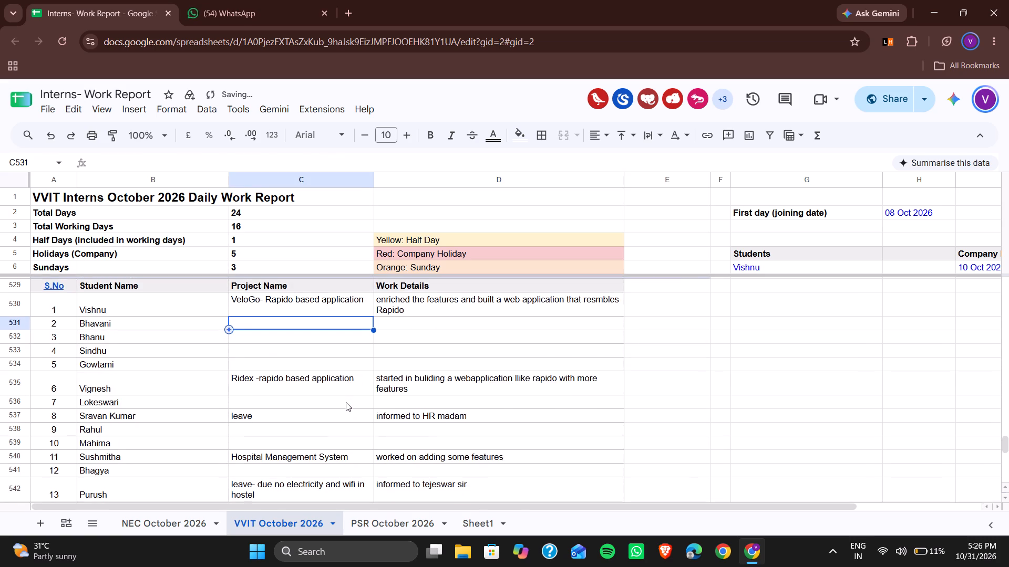
scroll(347, 401, down, 1)
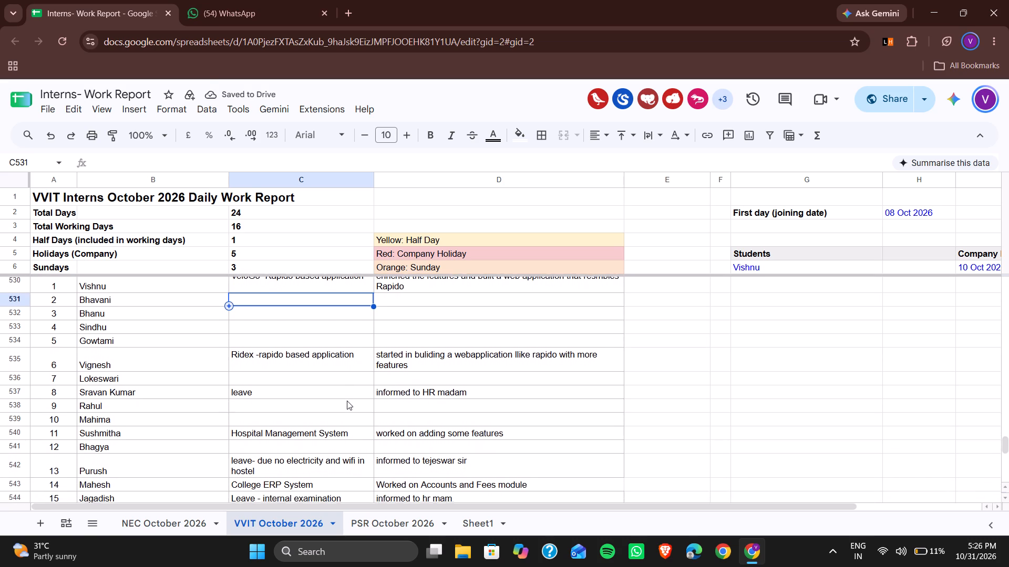
scroll(347, 401, down, 3)
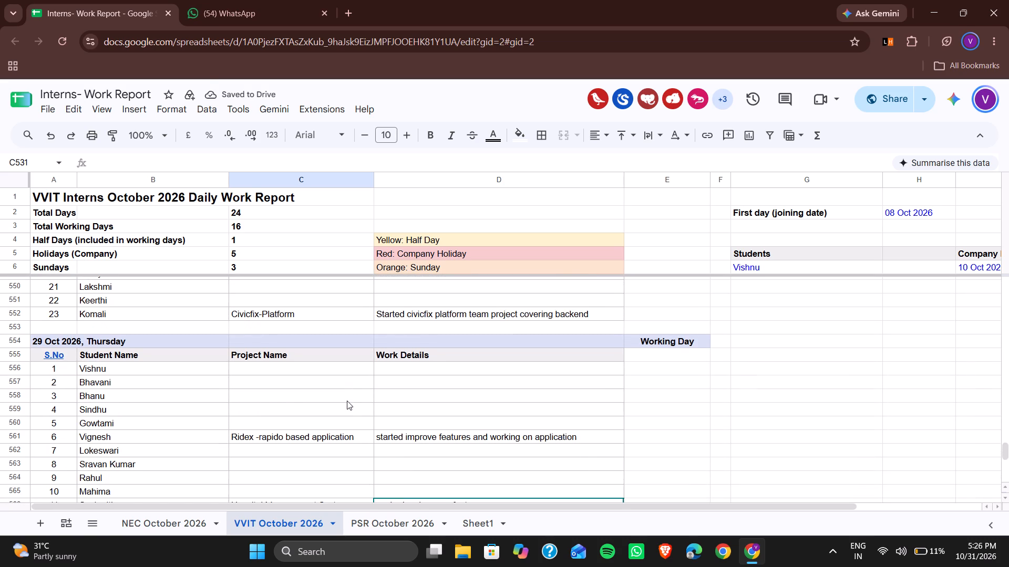
click(300, 372)
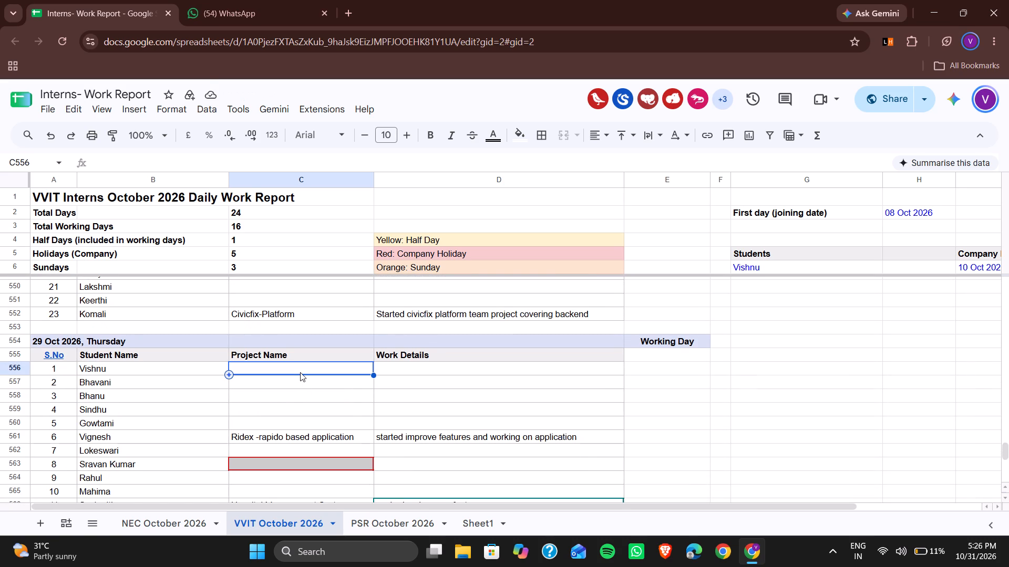
text(VeloGo)
key(minus)
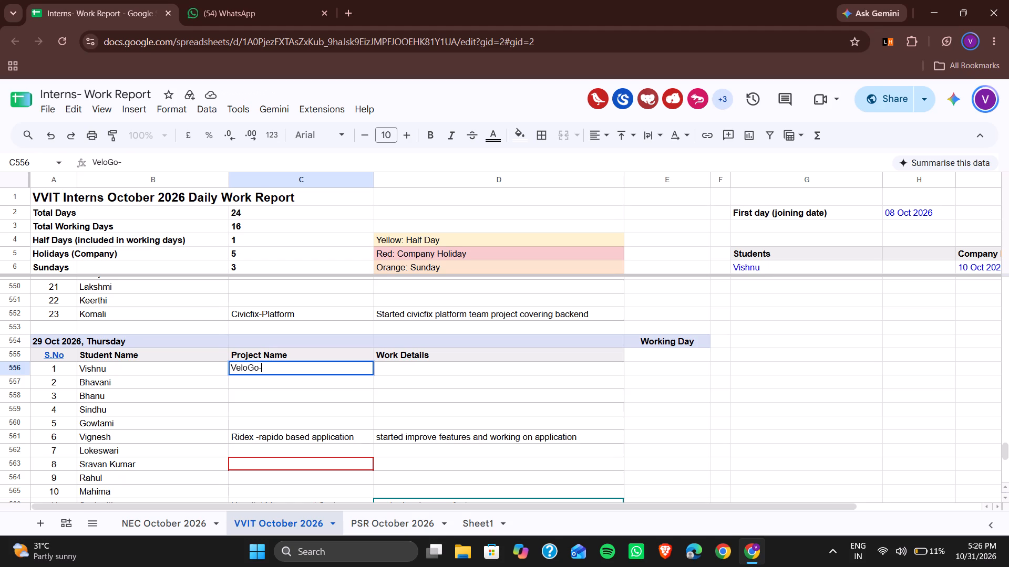
text(Rapido Base)
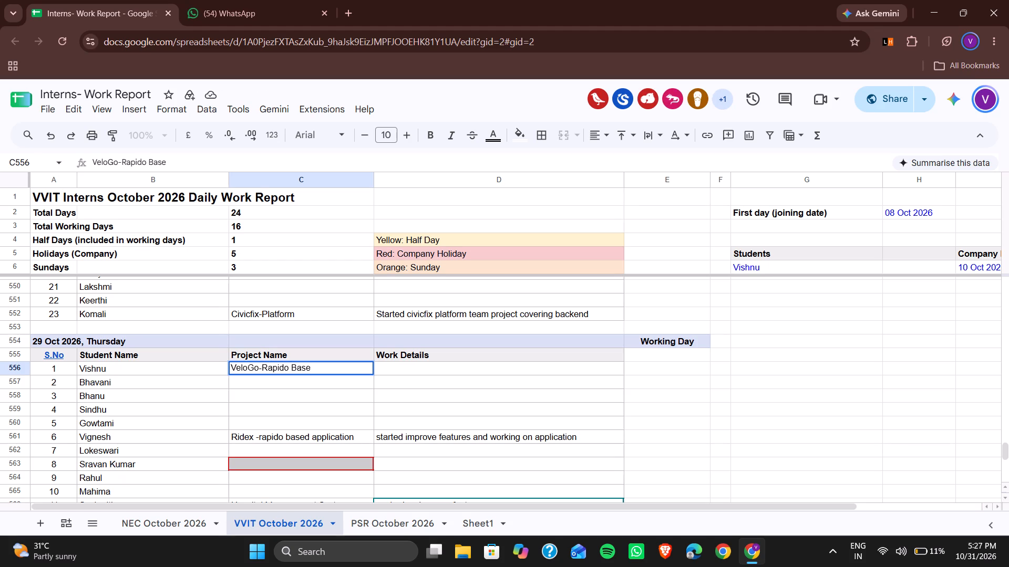
key(f)
key(BackSpace)
text(d application)
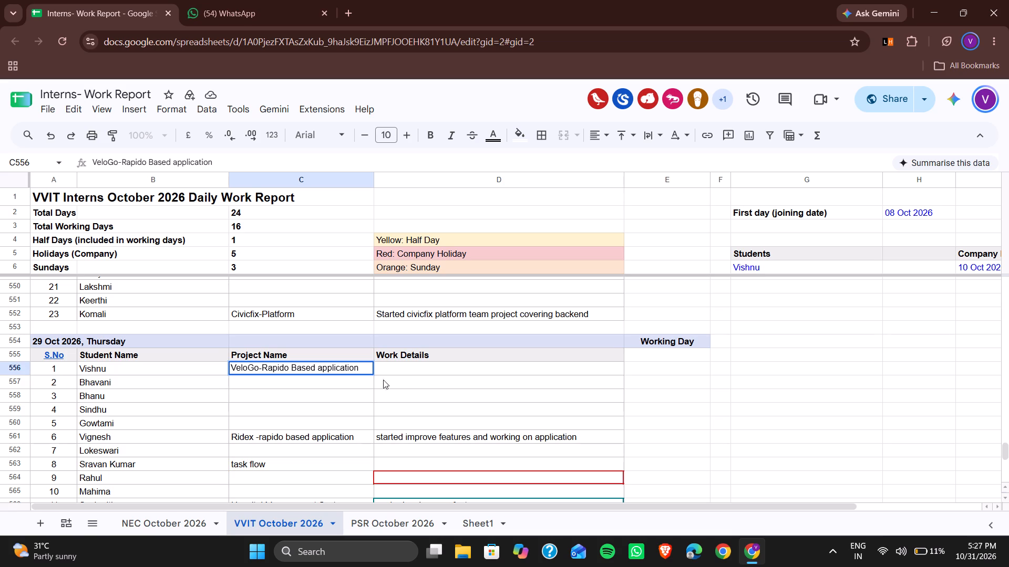
Enter "Enriched the features and increased loc count" as Vishnu's 29 Oct work details in cell D556.
click(407, 367)
text(Enriched the featuresa)
key(BackSpace)
key(space)
text(and increased loc count)
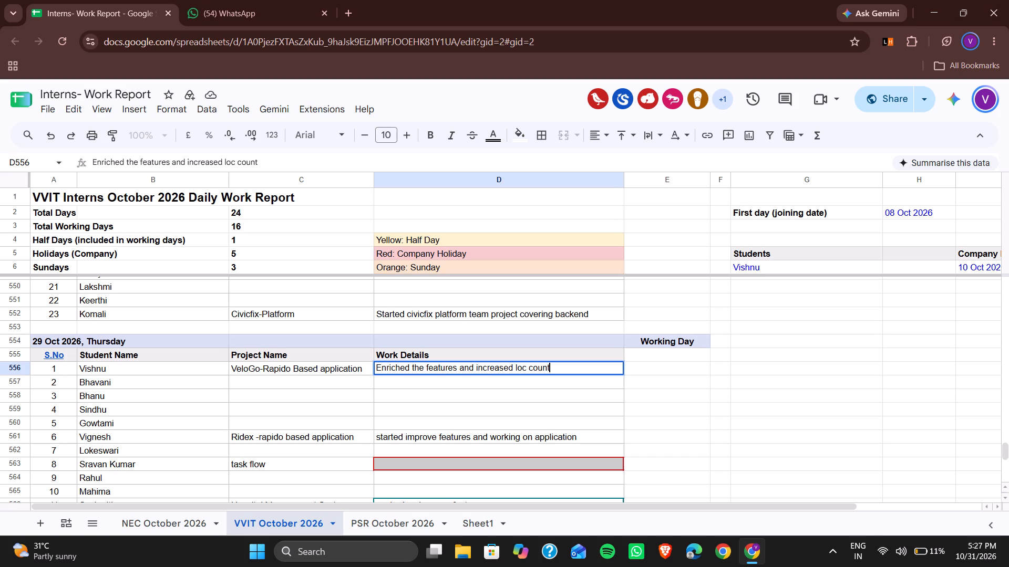
click(357, 365)
Review the interns' 27 Oct project names and work details, including Vishnu's row.
scroll(357, 365, up, 1)
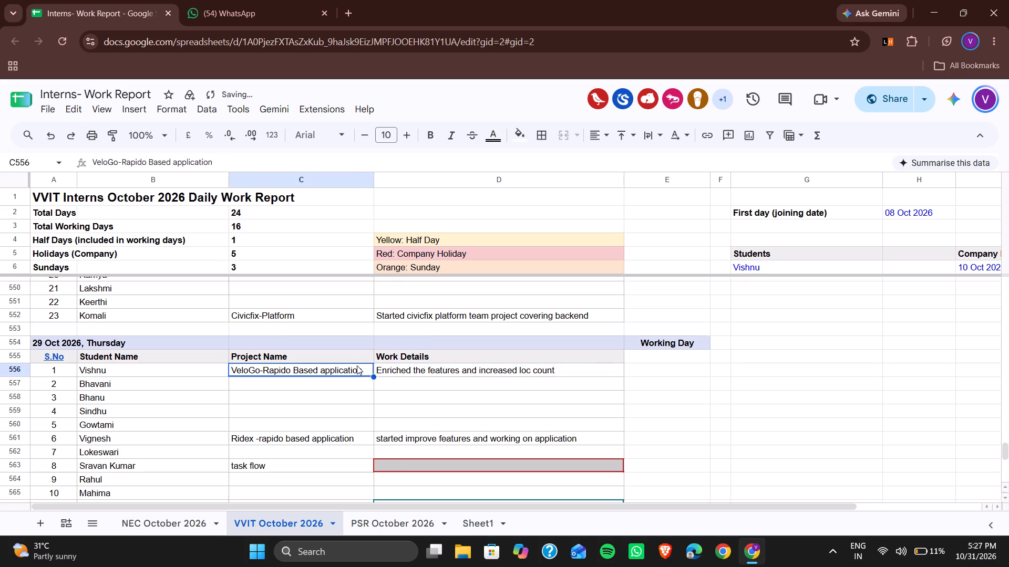
scroll(357, 365, up, 3)
scroll(357, 365, down, 1)
scroll(357, 365, up, 6)
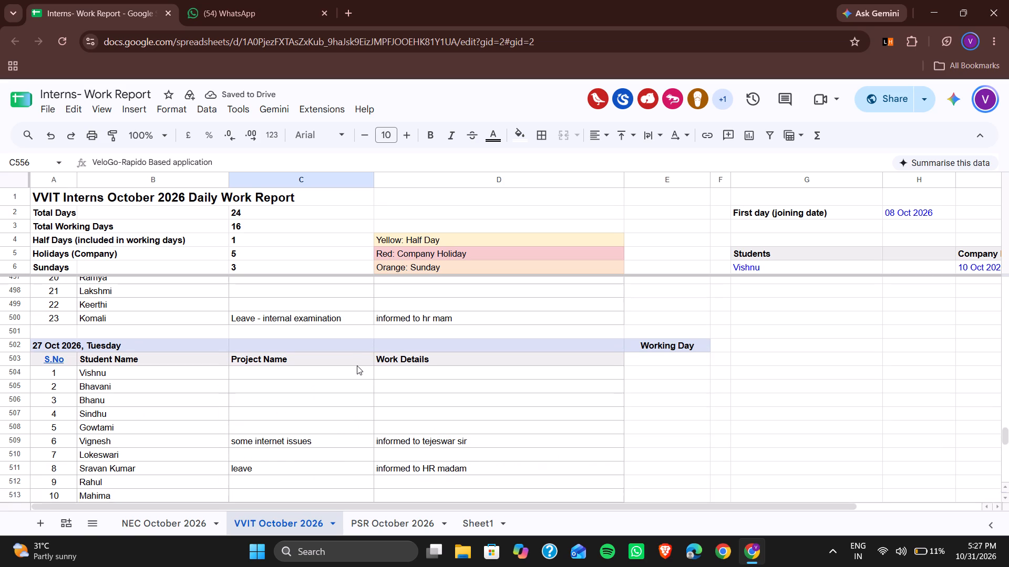
scroll(357, 365, down, 3)
scroll(319, 380, up, 1)
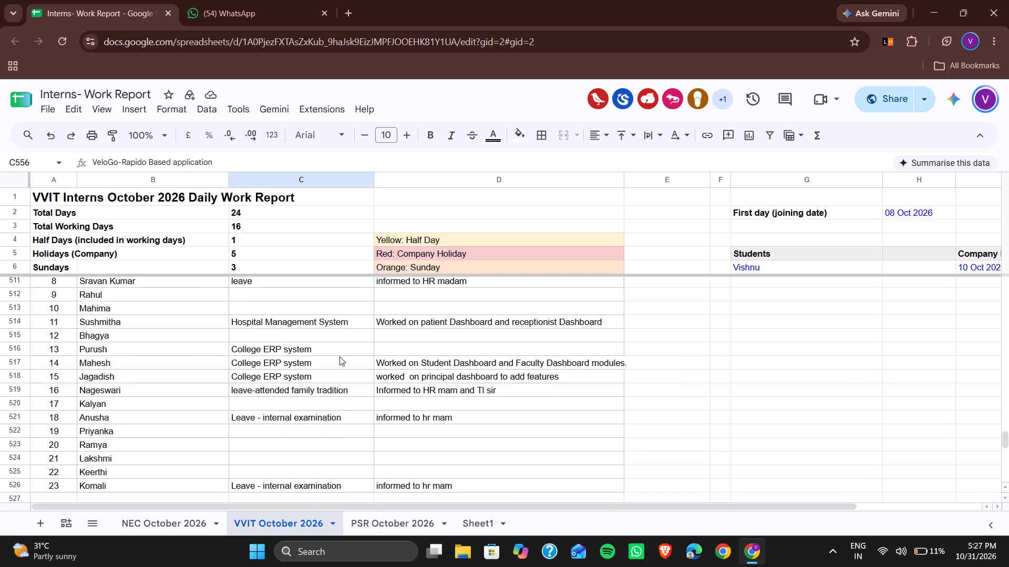
scroll(339, 356, up, 2)
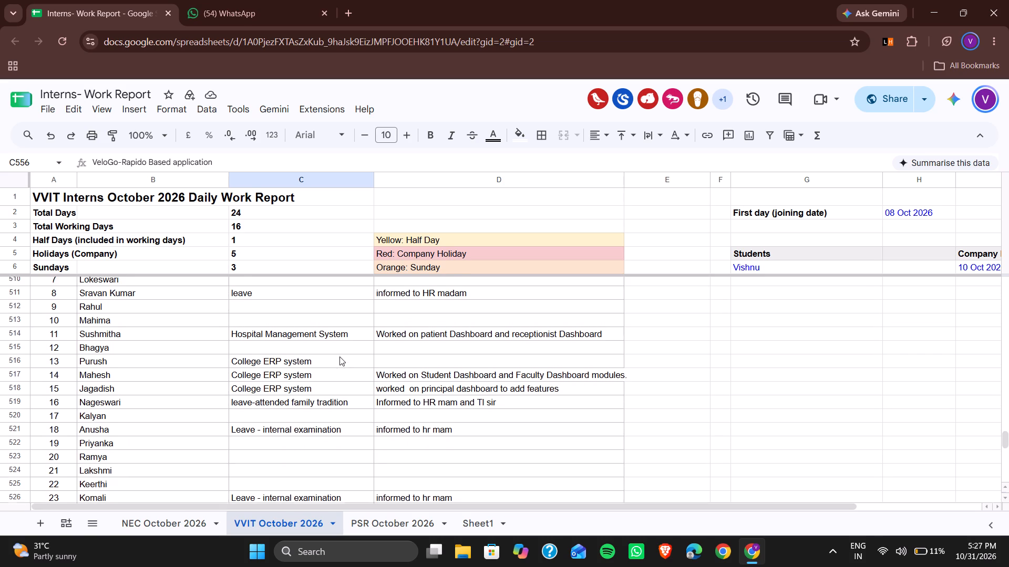
scroll(339, 356, up, 3)
click(286, 327)
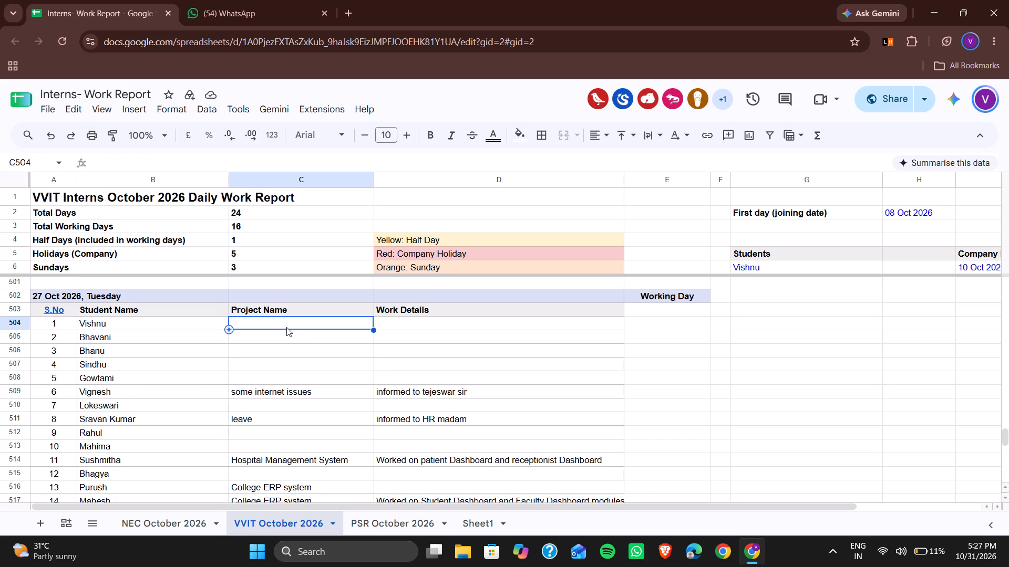
Begin Vishnu's 26 Oct project name in cell C478 with "L".
scroll(286, 327, up, 5)
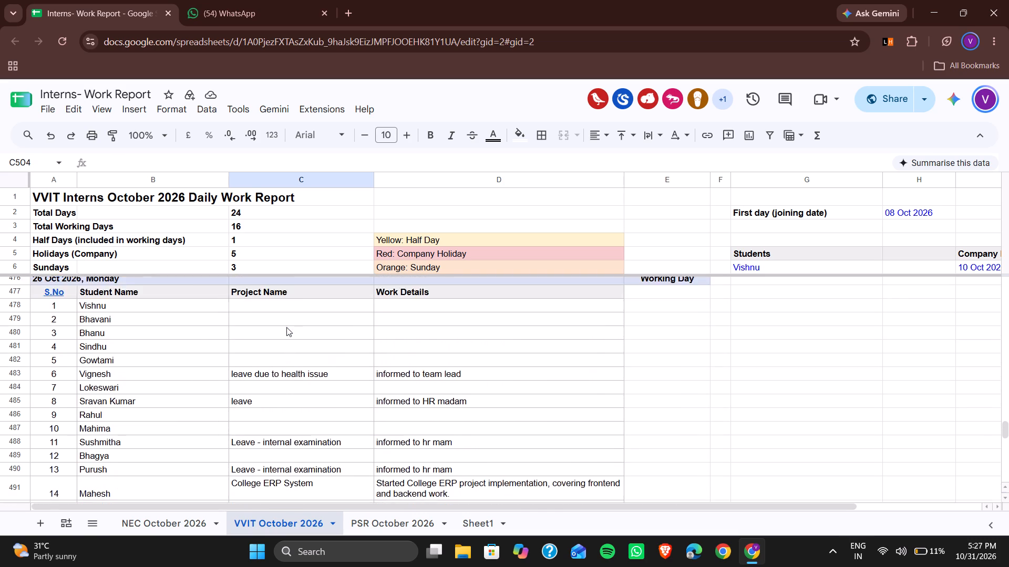
scroll(286, 327, up, 1)
click(277, 391)
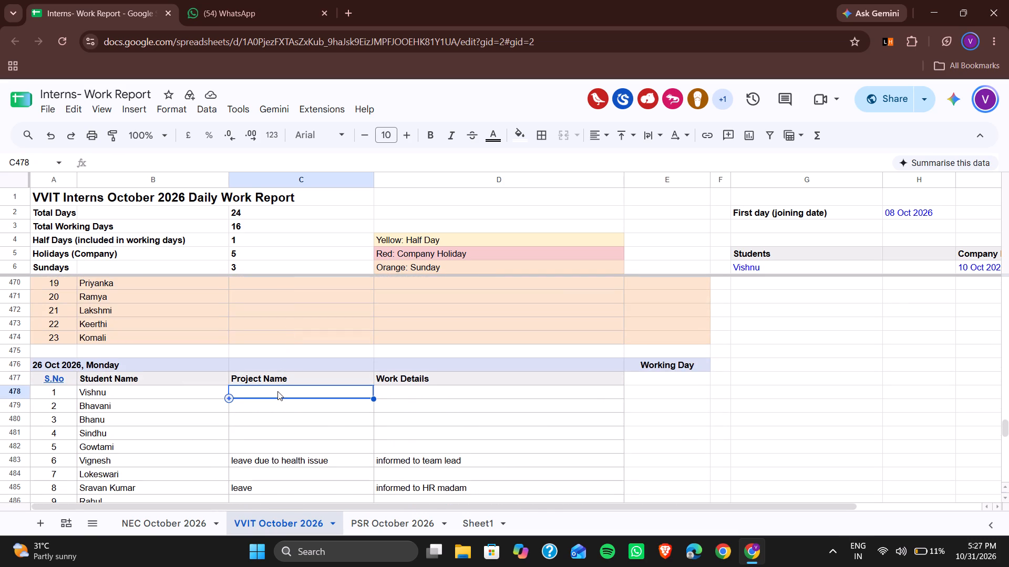
key(shift+l)
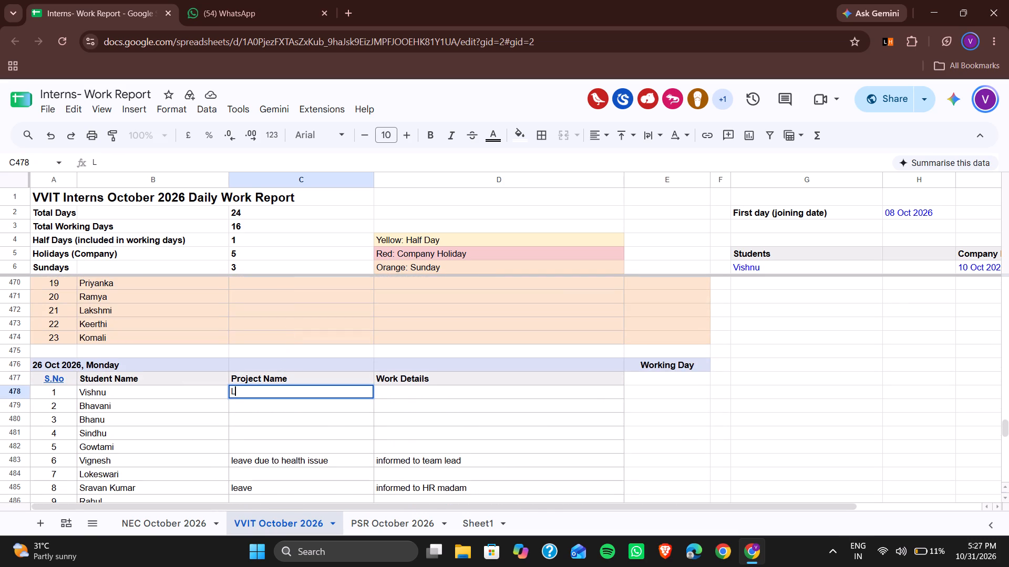
Clear all notifications in the Windows notification center and return to the spreadsheet.
click(969, 554)
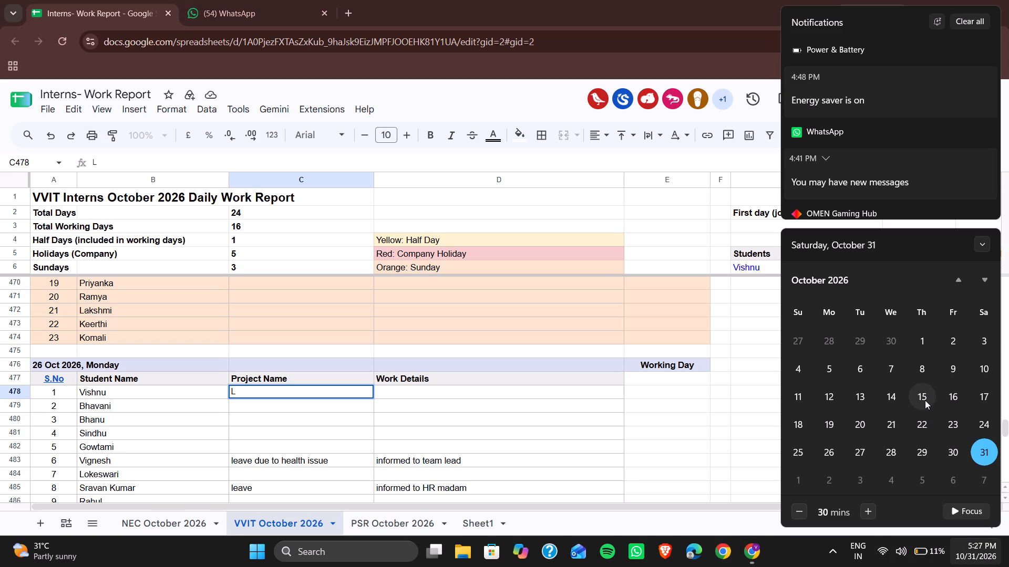
click(973, 22)
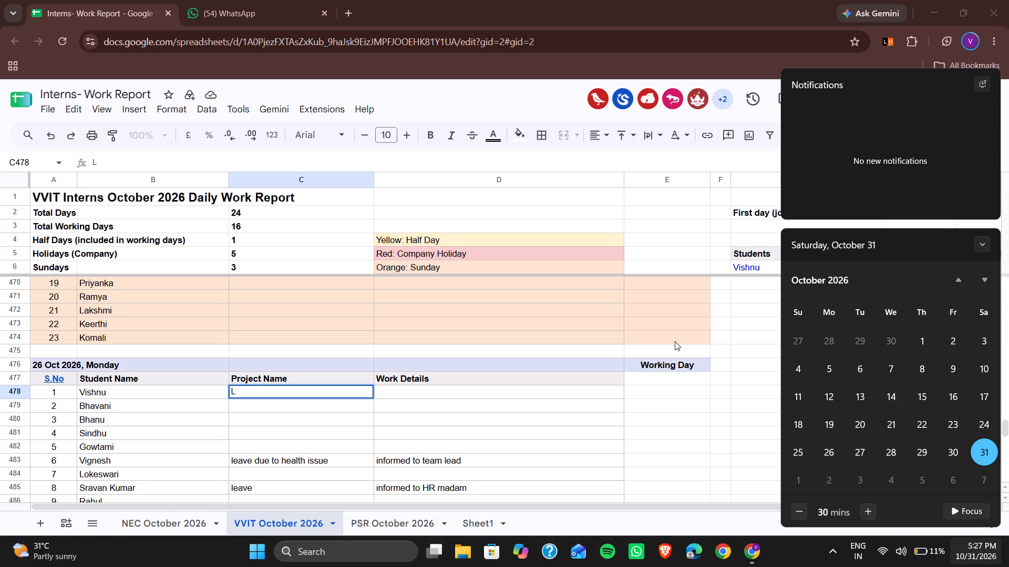
key(Escape)
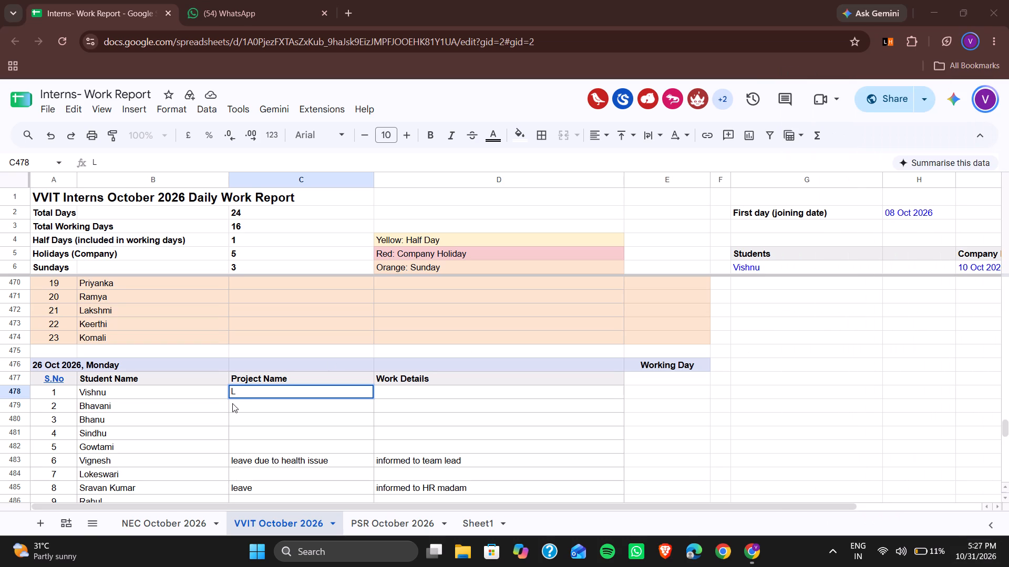
Complete Vishnu's 26 Oct project name in cell C478 as "Leave".
text(eave)
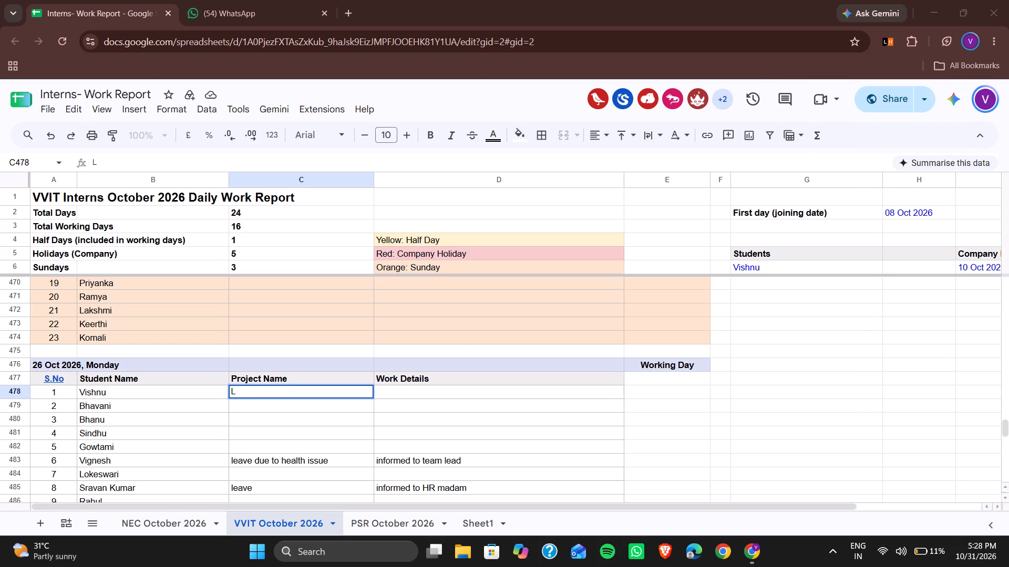
click(245, 390)
text(eave)
key(Tab)
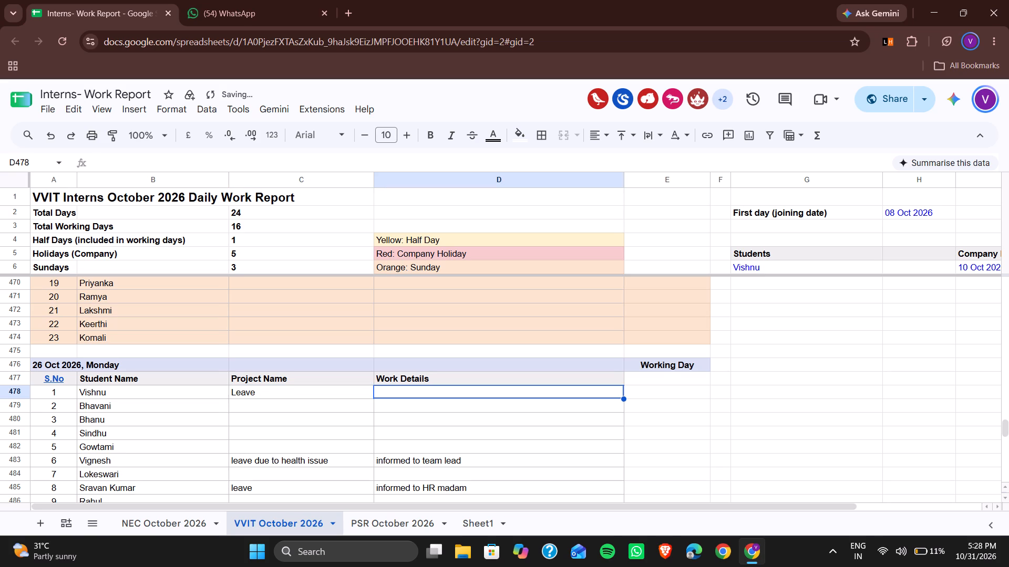
Examine the interns' 24 to 26 Oct entries and the student and company holiday lists in the sheet's header area.
scroll(245, 390, up, 3)
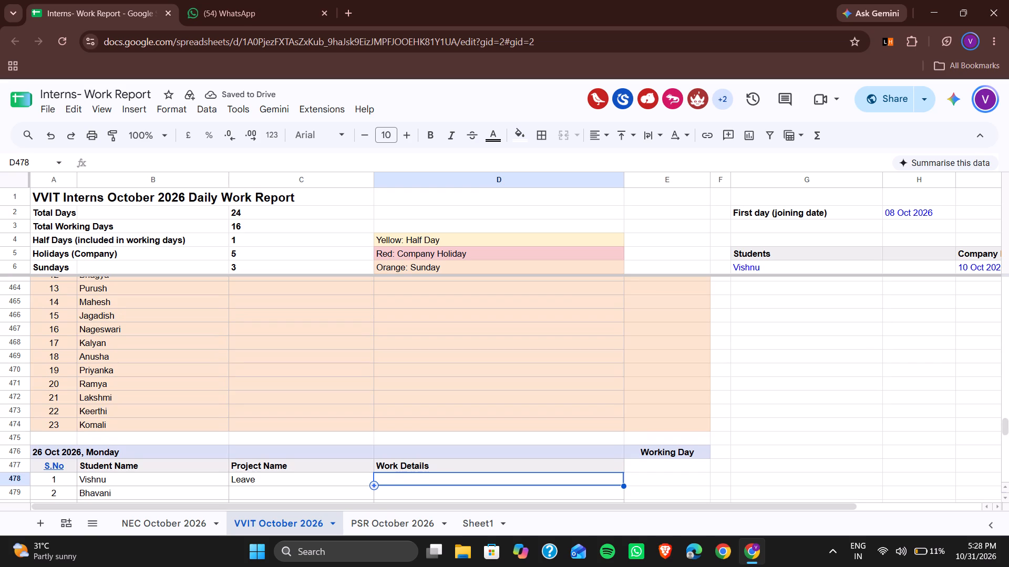
scroll(245, 390, up, 4)
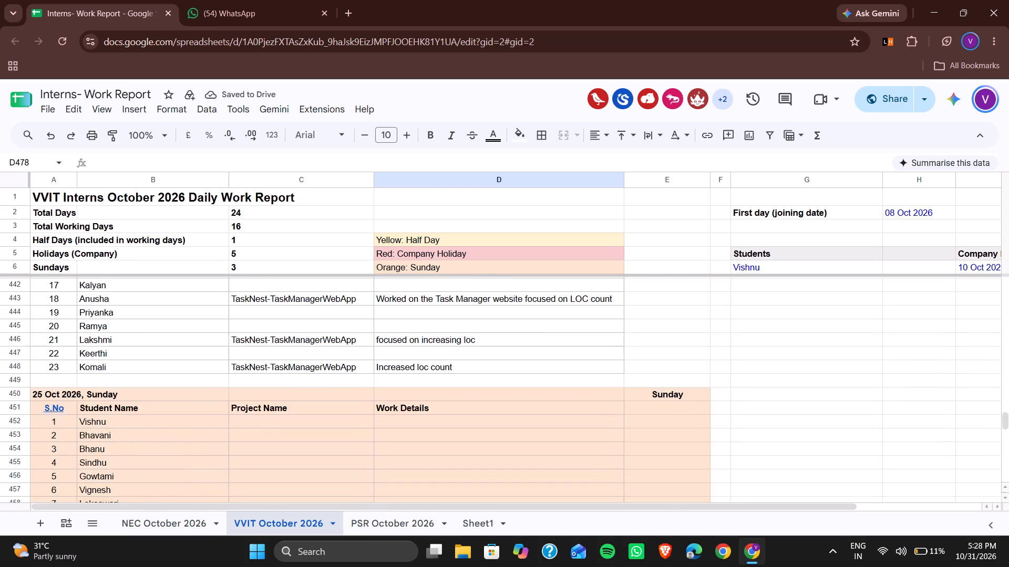
scroll(245, 390, up, 2)
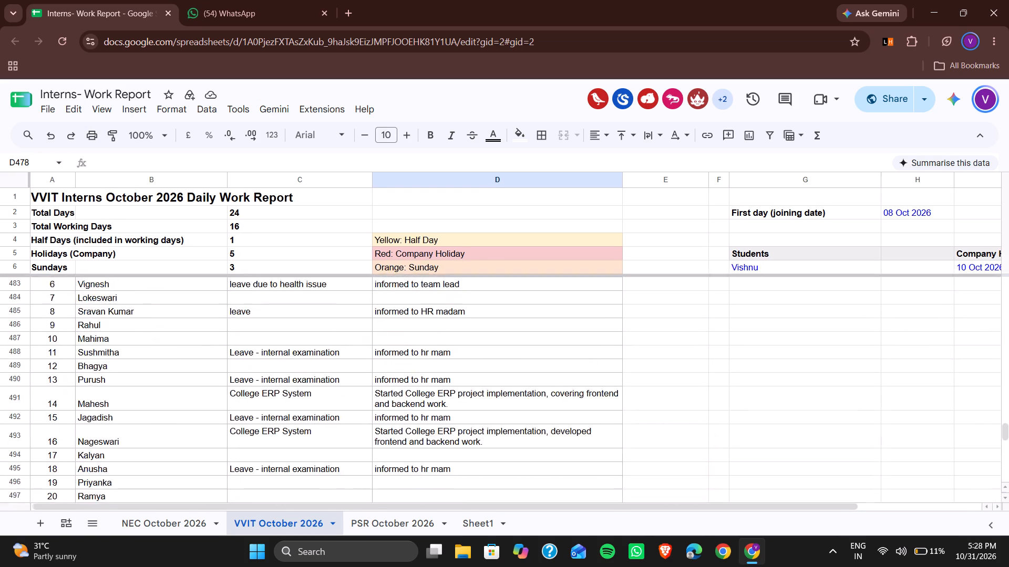
scroll(245, 390, up, 2)
scroll(245, 390, right, 1)
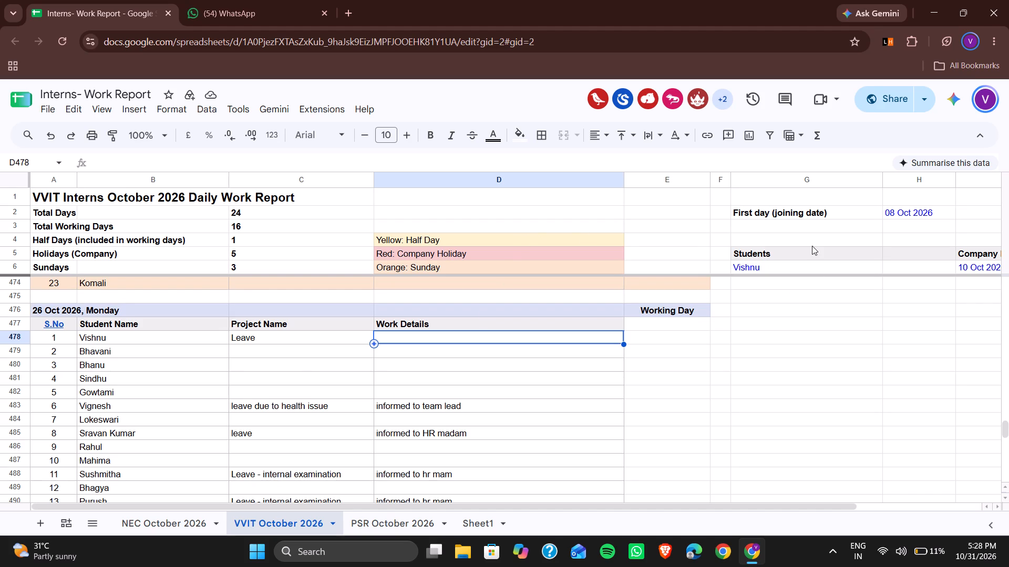
scroll(812, 246, down, 1)
scroll(812, 246, up, 3)
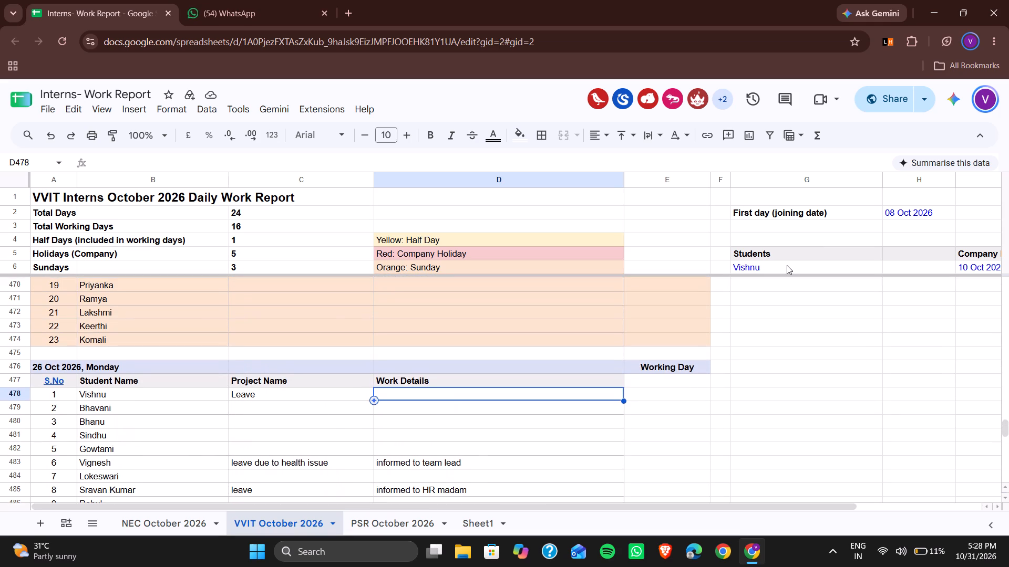
click(787, 265)
scroll(787, 265, left, 3)
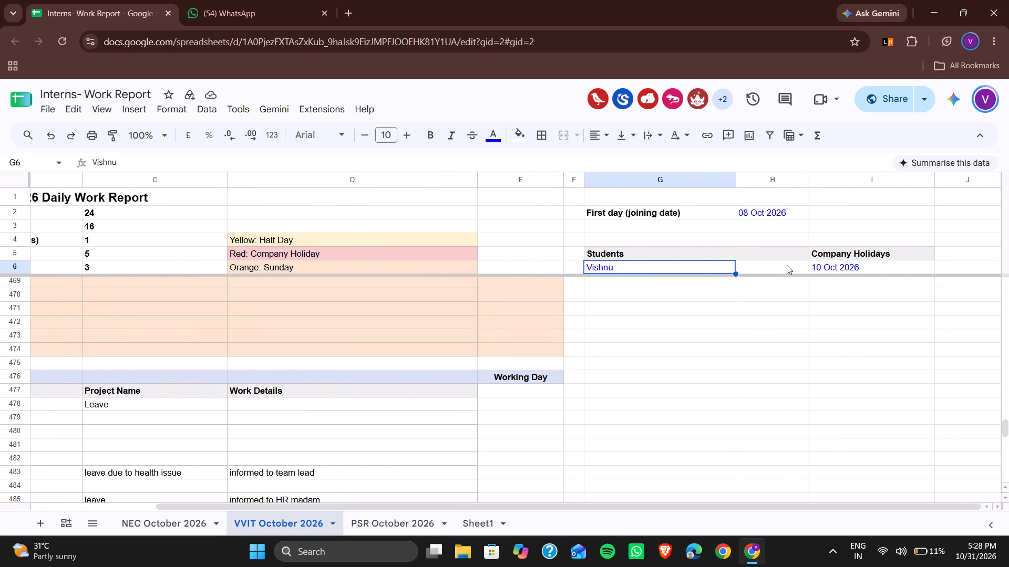
Examine the header's company holiday area and the daily blocks from 26 Oct back to the first day, 08 Oct.
scroll(787, 265, left, 1)
scroll(787, 265, up, 1)
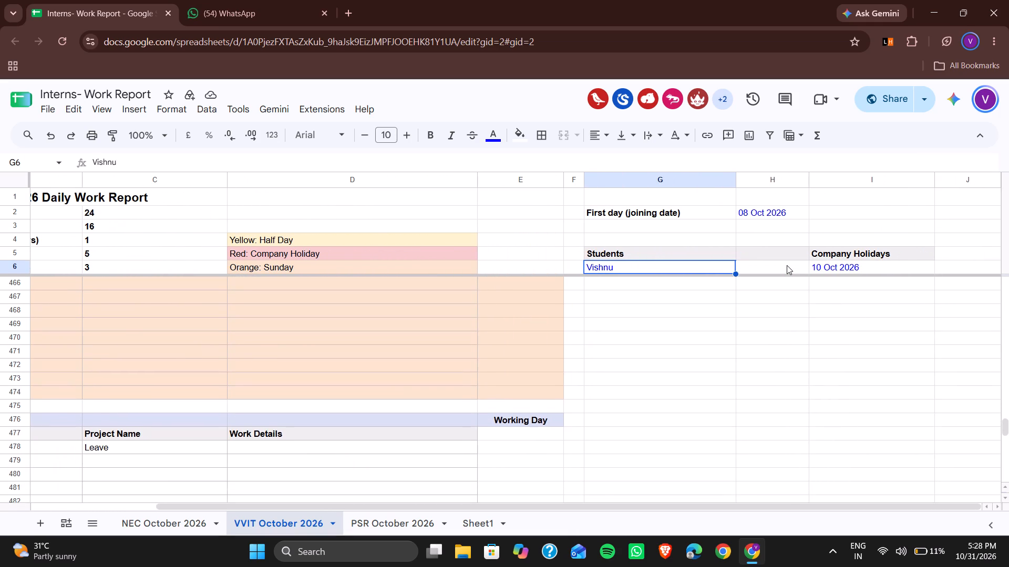
scroll(787, 265, right, 2)
scroll(660, 314, right, 1)
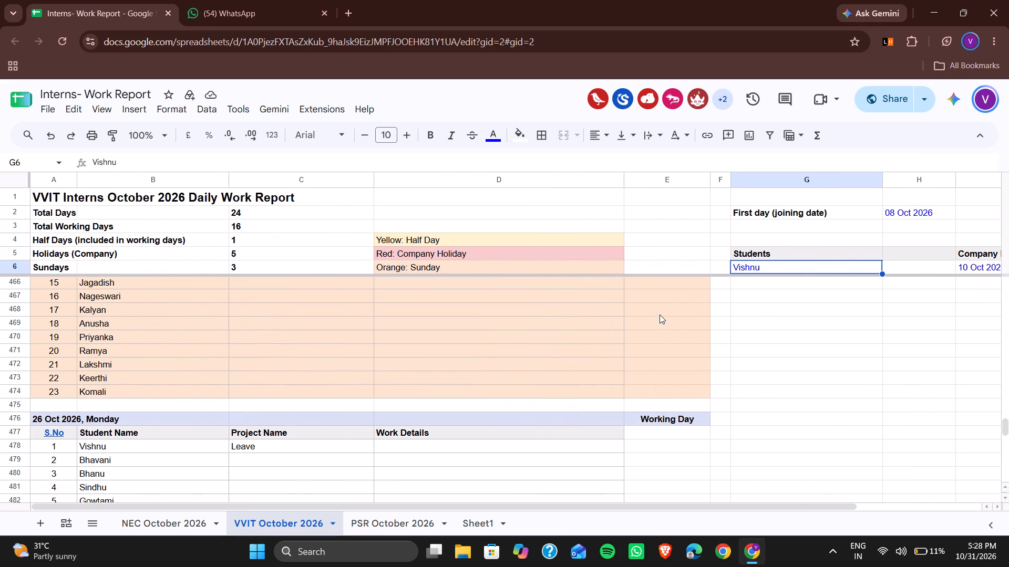
scroll(608, 244, up, 18)
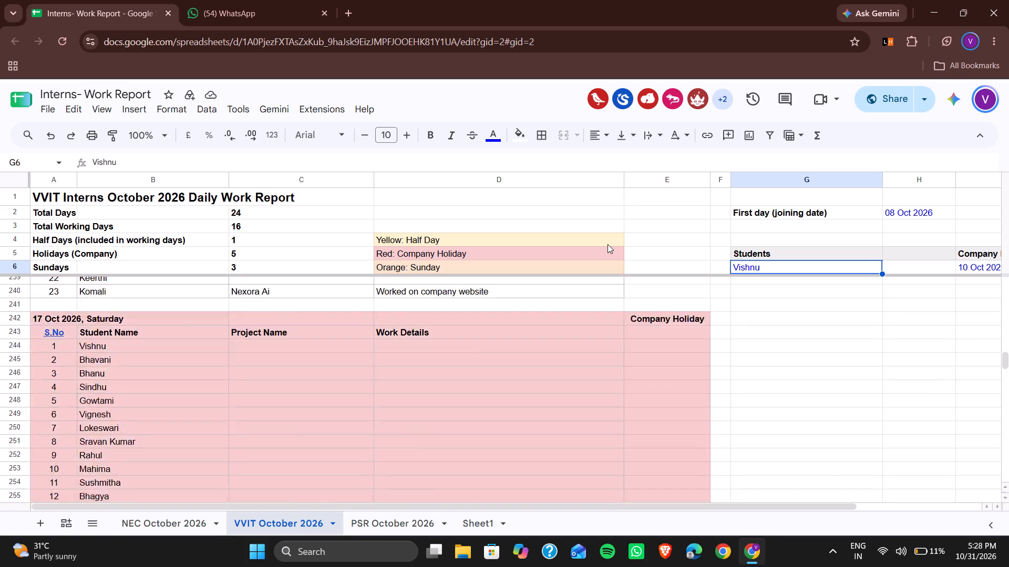
scroll(608, 244, up, 7)
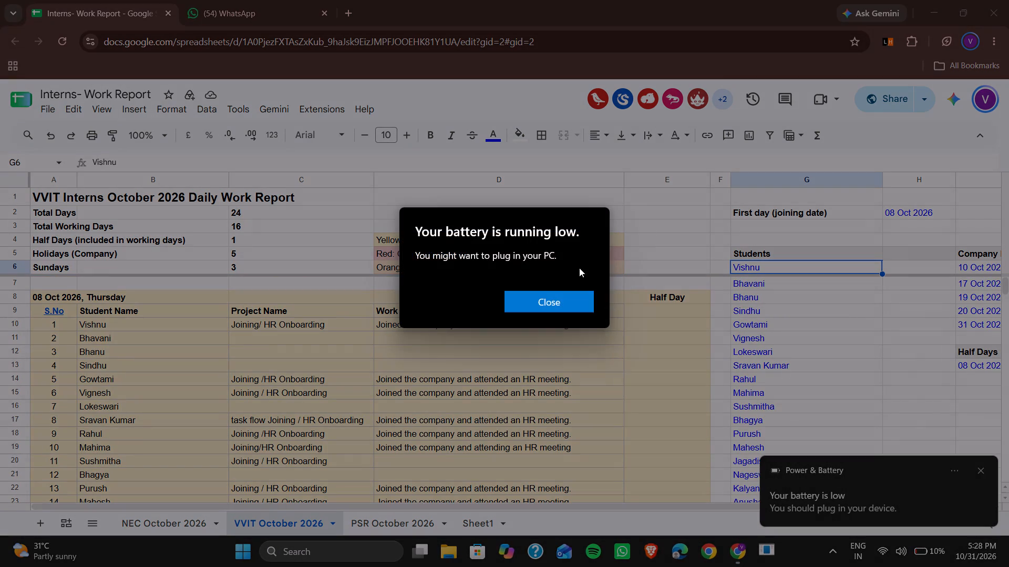
Dismiss the low-battery alert and return to the spreadsheet at Vishnu's 08 Oct work details.
click(551, 309)
click(512, 322)
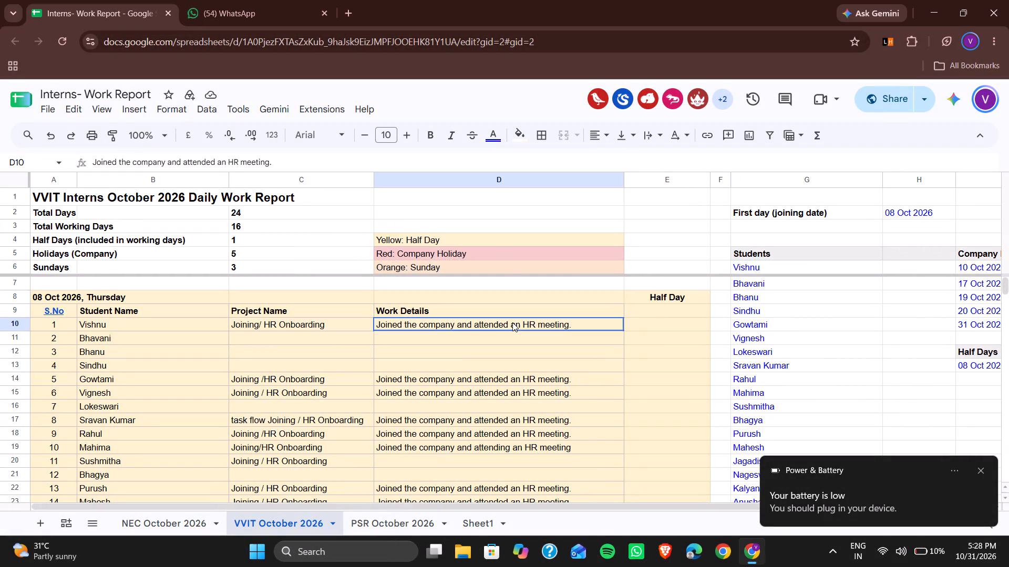
Look through the daily blocks from 08 Oct to 31 Oct for working days still lacking an entry for Vishnu.
scroll(605, 319, down, 5)
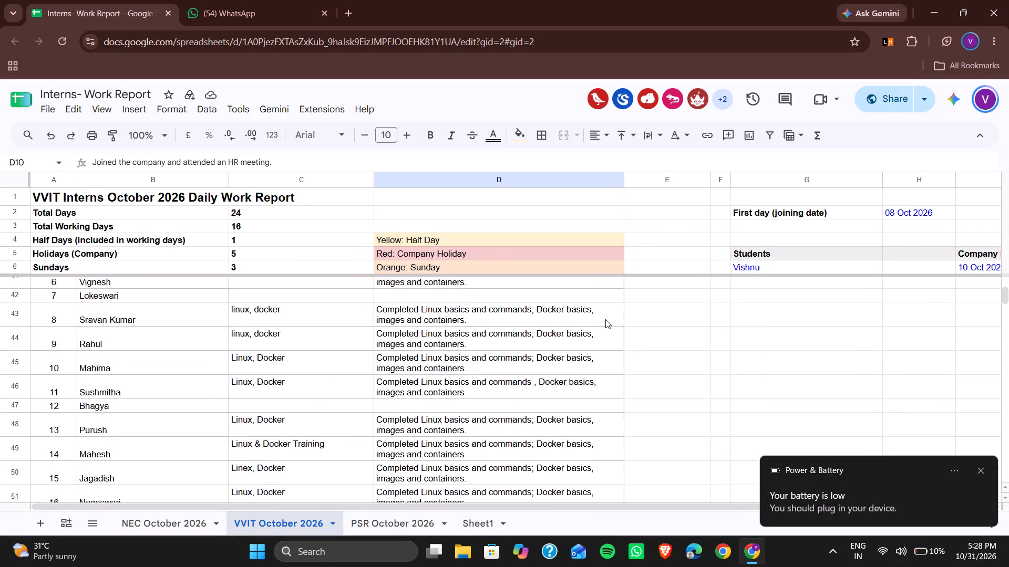
scroll(605, 319, up, 15)
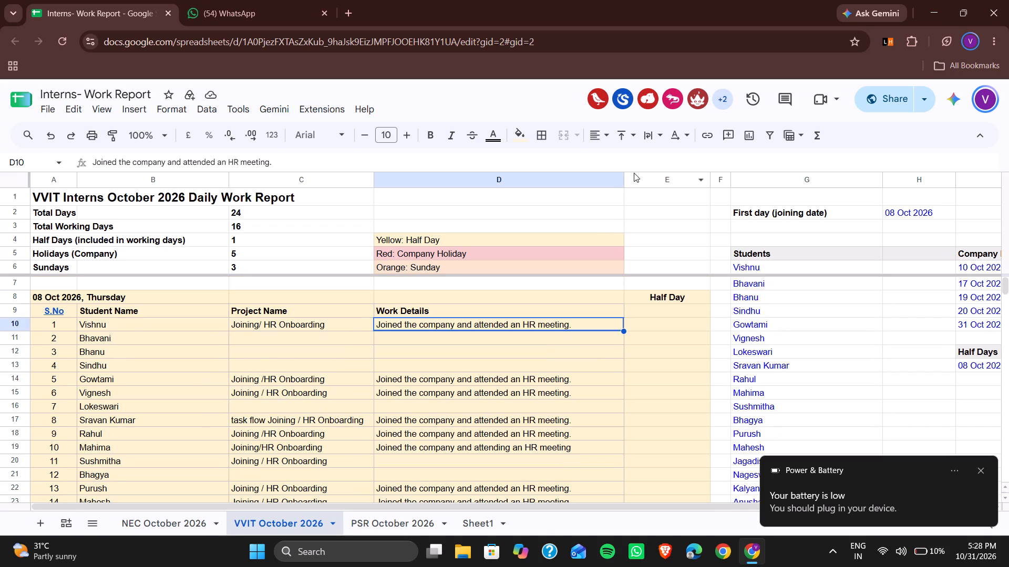
scroll(667, 209, left, 2)
scroll(667, 209, right, 1)
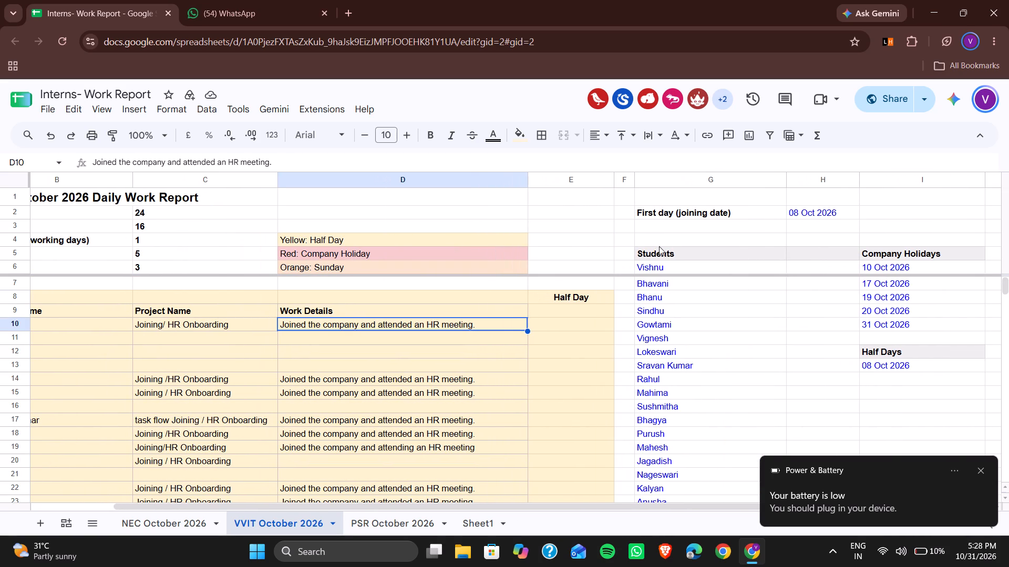
scroll(658, 247, right, 2)
scroll(547, 374, down, 4)
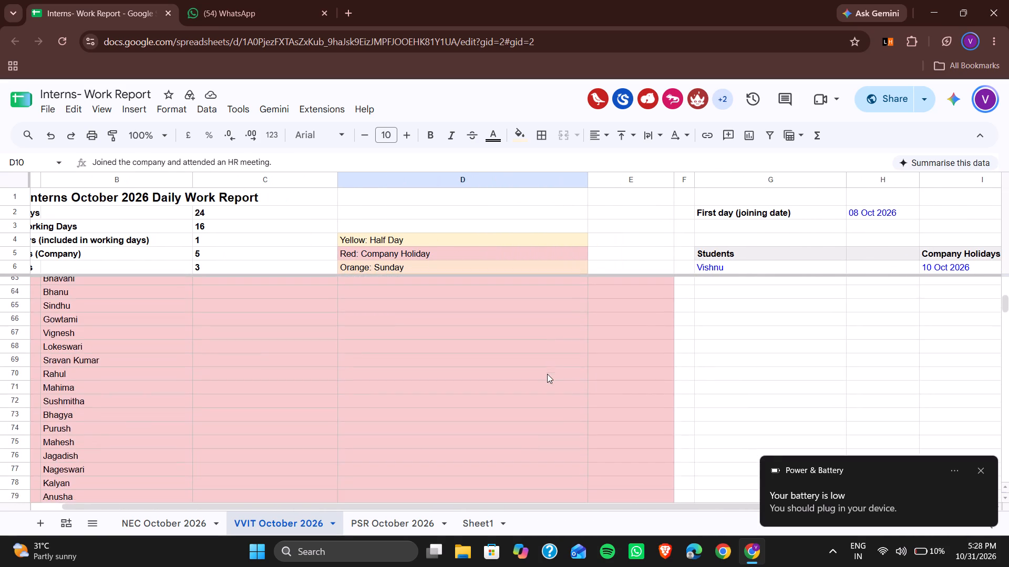
scroll(547, 374, down, 8)
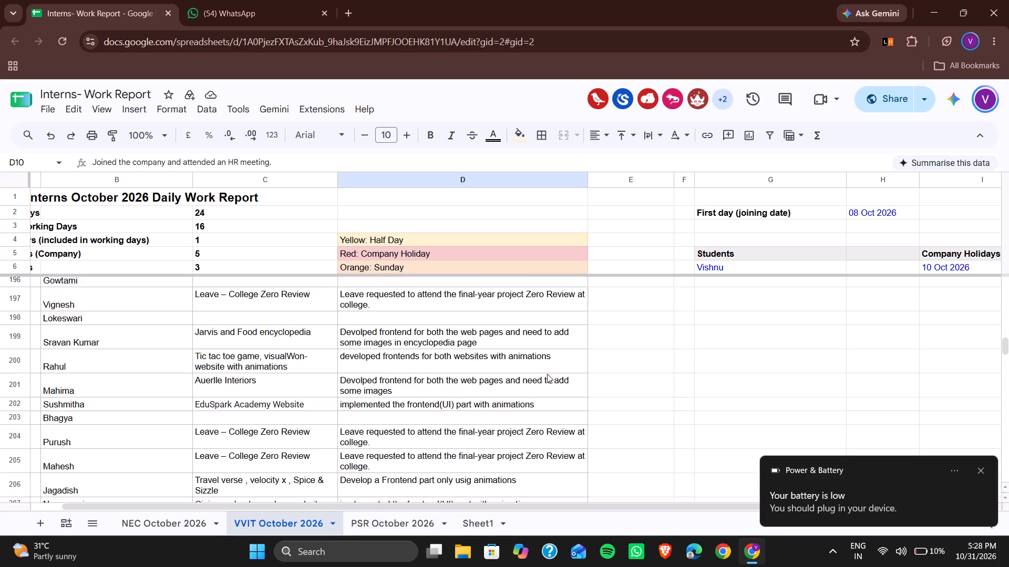
scroll(547, 374, down, 3)
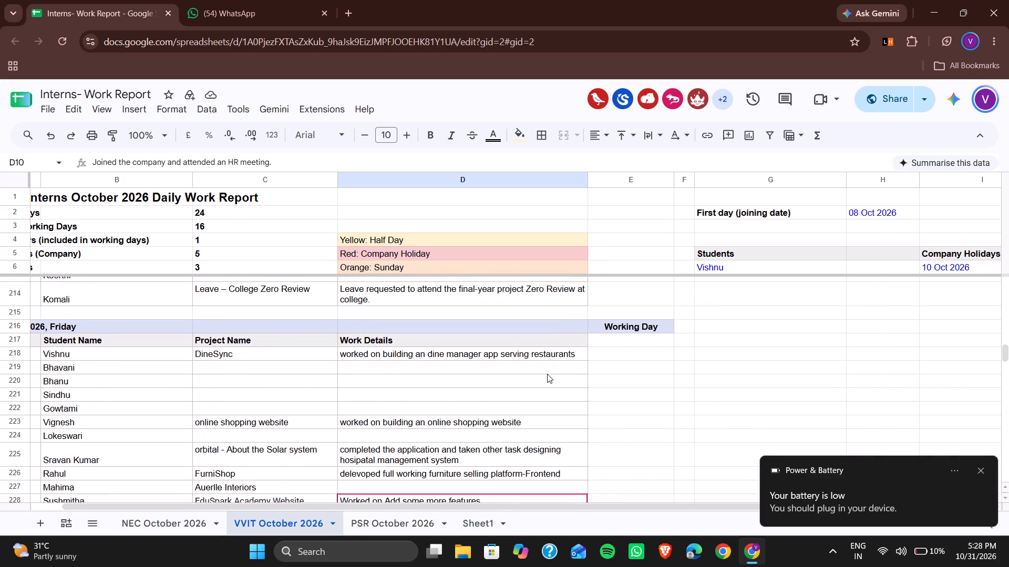
scroll(547, 374, right, 2)
scroll(547, 374, down, 6)
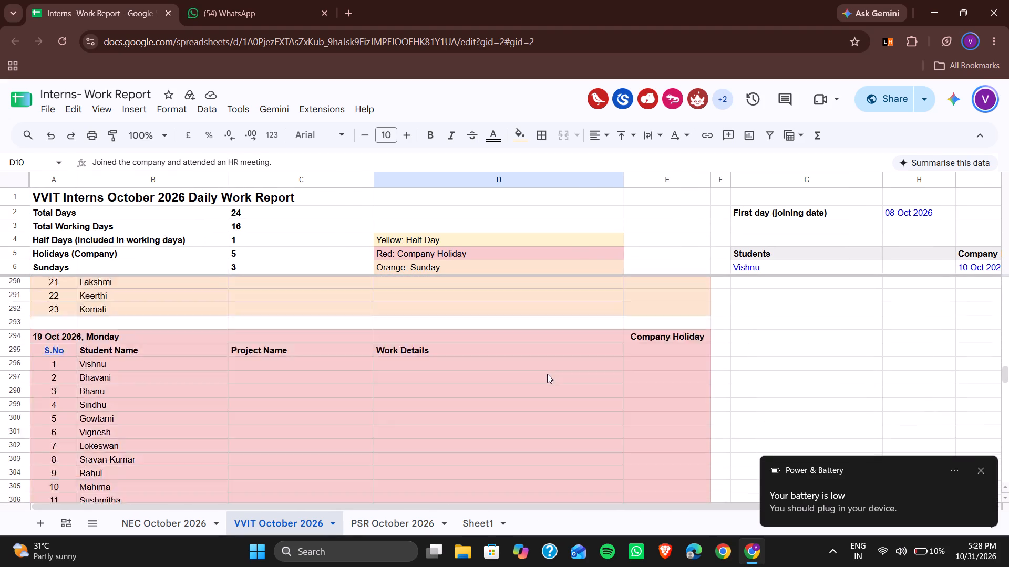
scroll(547, 374, down, 5)
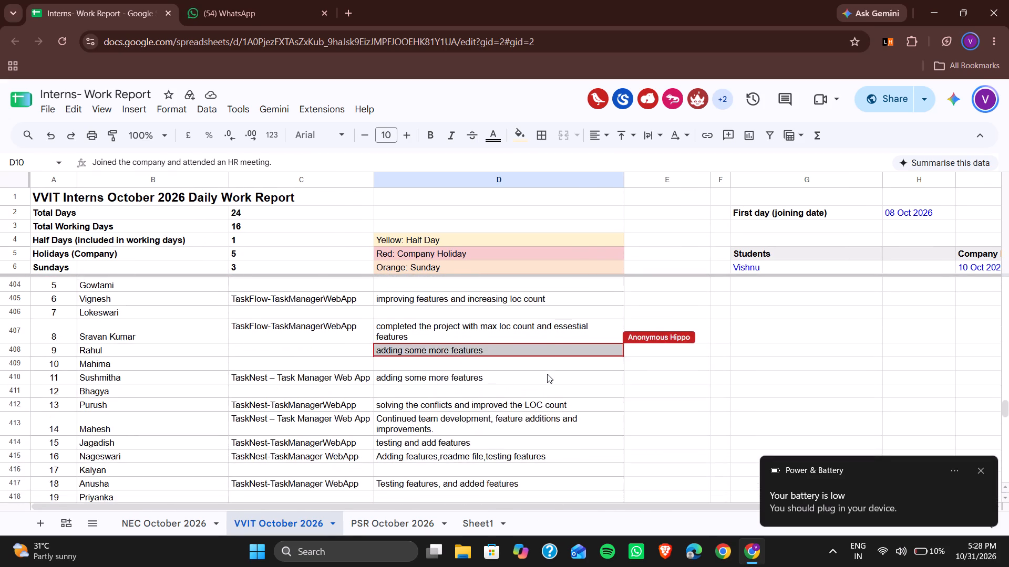
scroll(547, 374, down, 10)
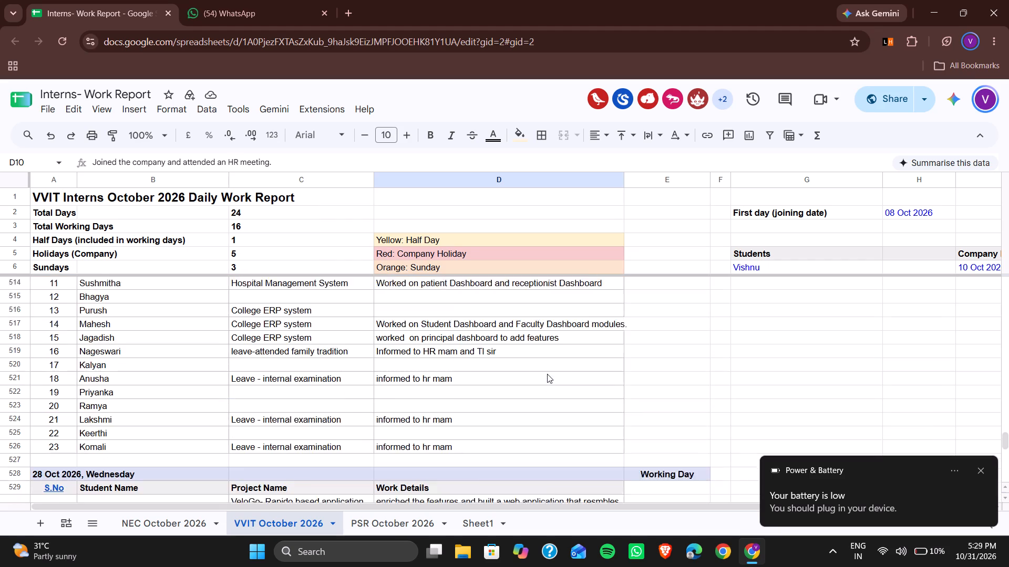
scroll(547, 374, down, 5)
Enter "leave" as Vishnu's 30 Oct project name in cell C582.
scroll(547, 374, up, 2)
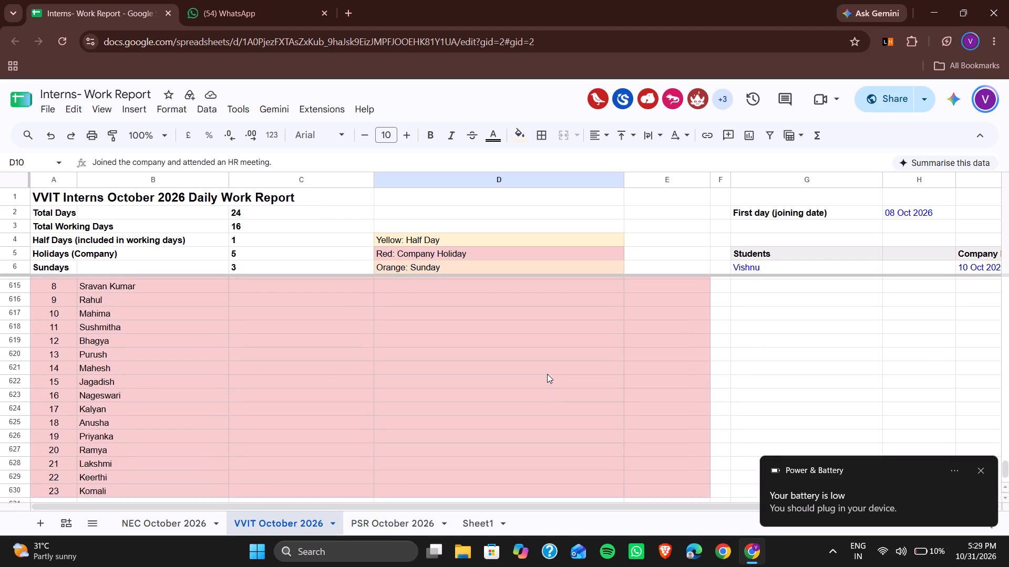
scroll(547, 374, up, 3)
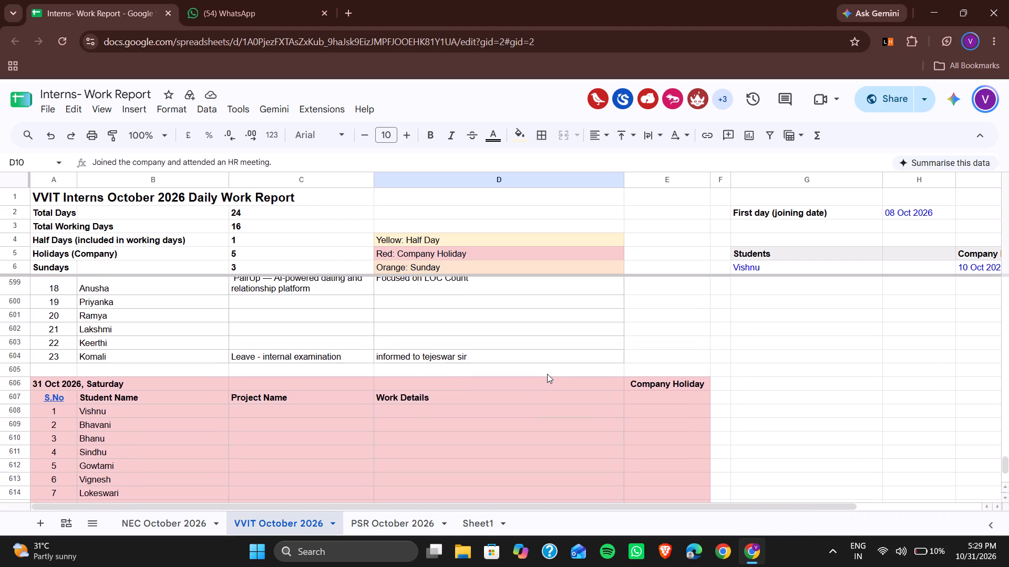
scroll(547, 374, up, 5)
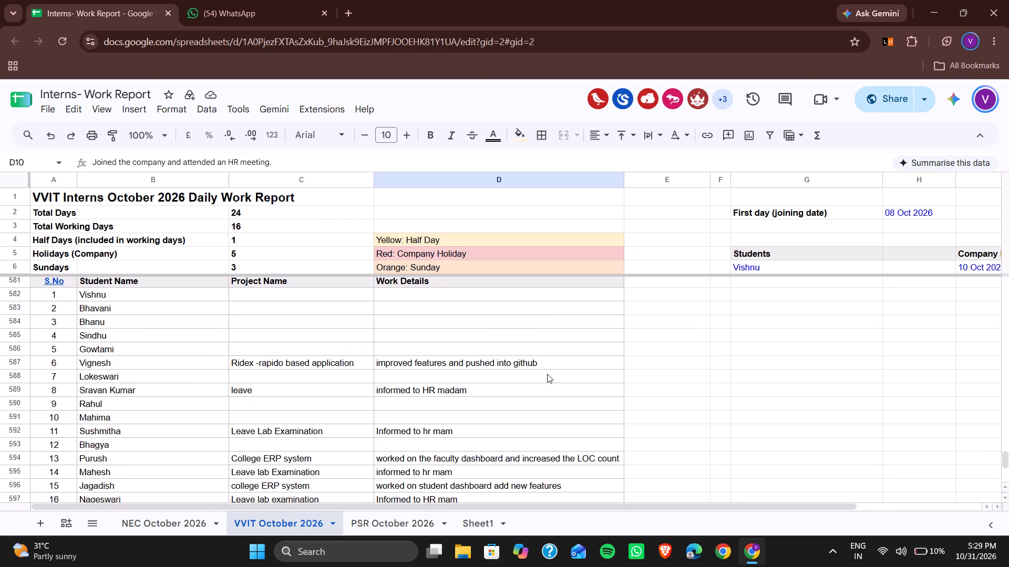
scroll(547, 374, up, 1)
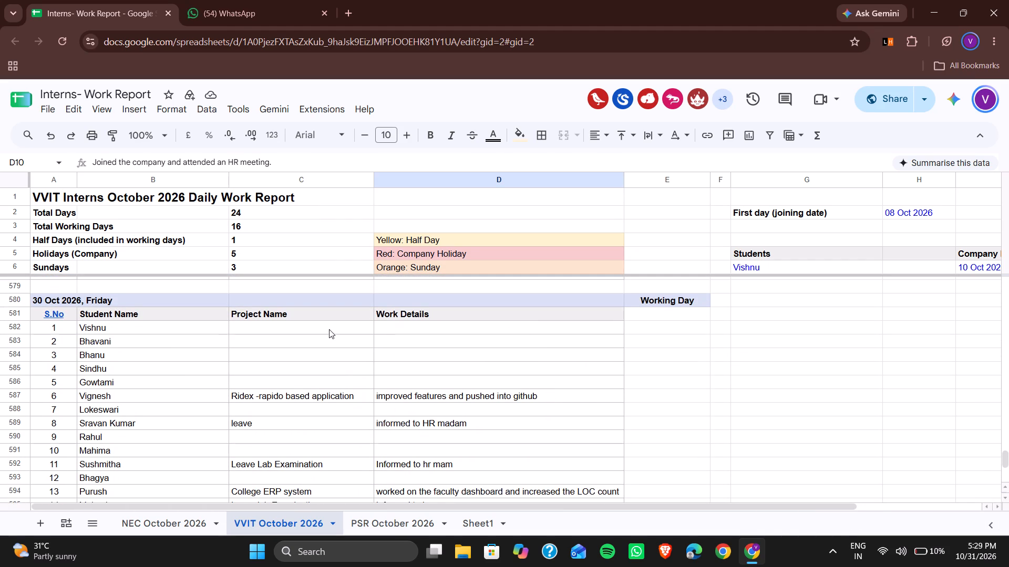
click(329, 329)
text(leave)
key(Tab)
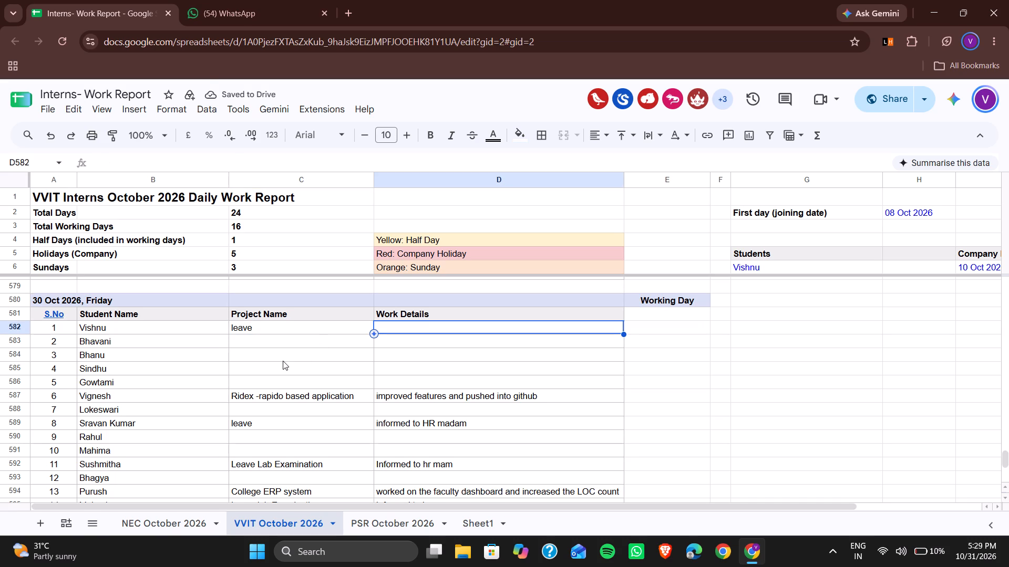
Enter "informed to hr mam" as Vishnu's 30 Oct work details in cell D582, ending on his 29 Oct project name.
scroll(283, 361, up, 1)
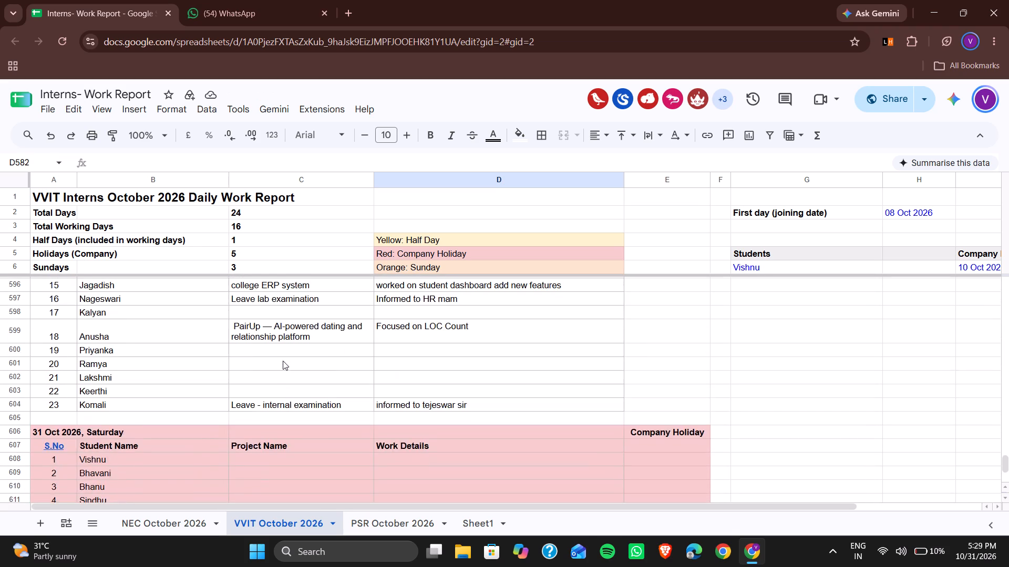
scroll(283, 361, up, 3)
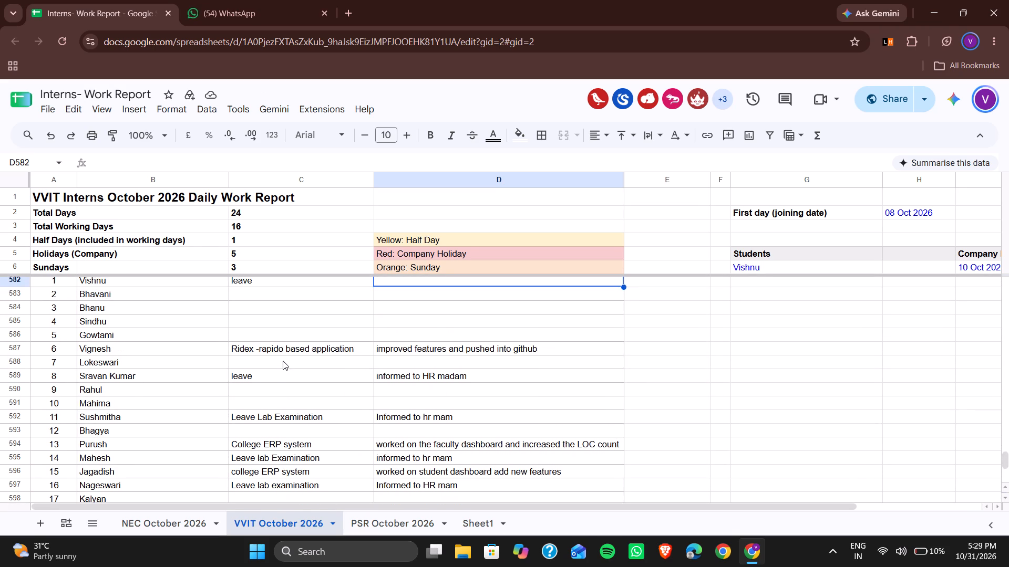
scroll(283, 361, up, 1)
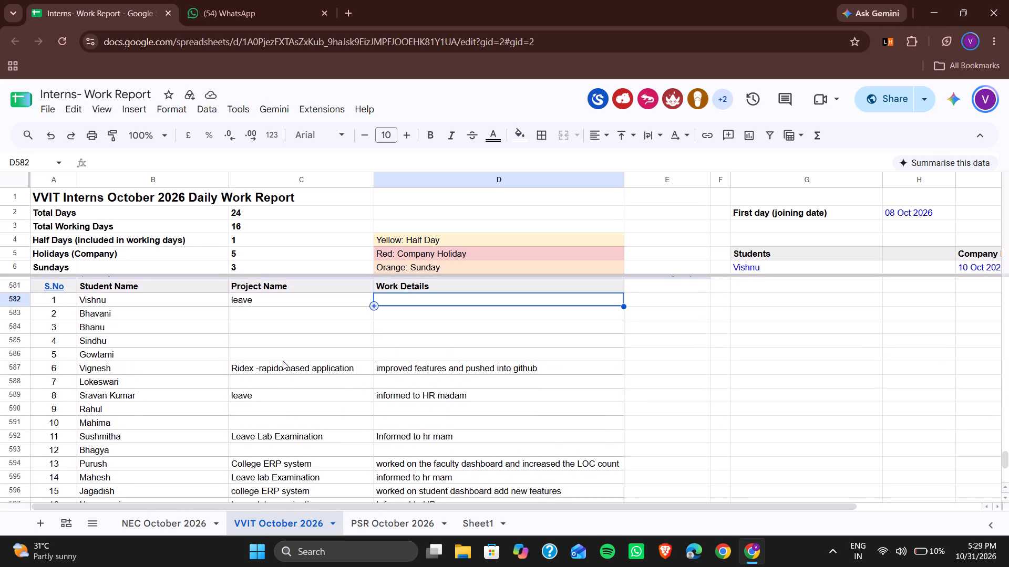
scroll(283, 361, up, 1)
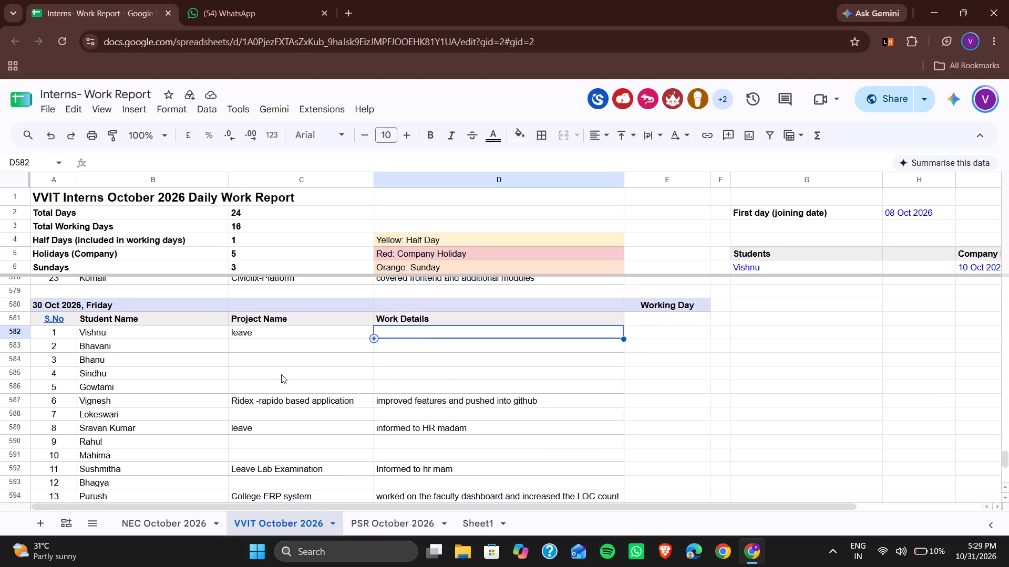
text(informed o)
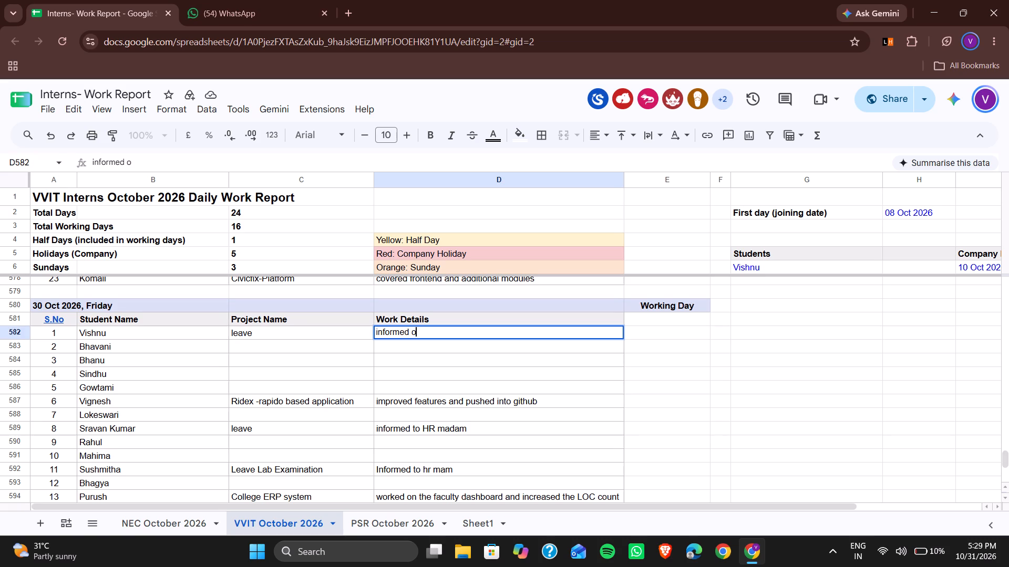
key(BackSpace)
text(to hr mam)
scroll(261, 339, down, 1)
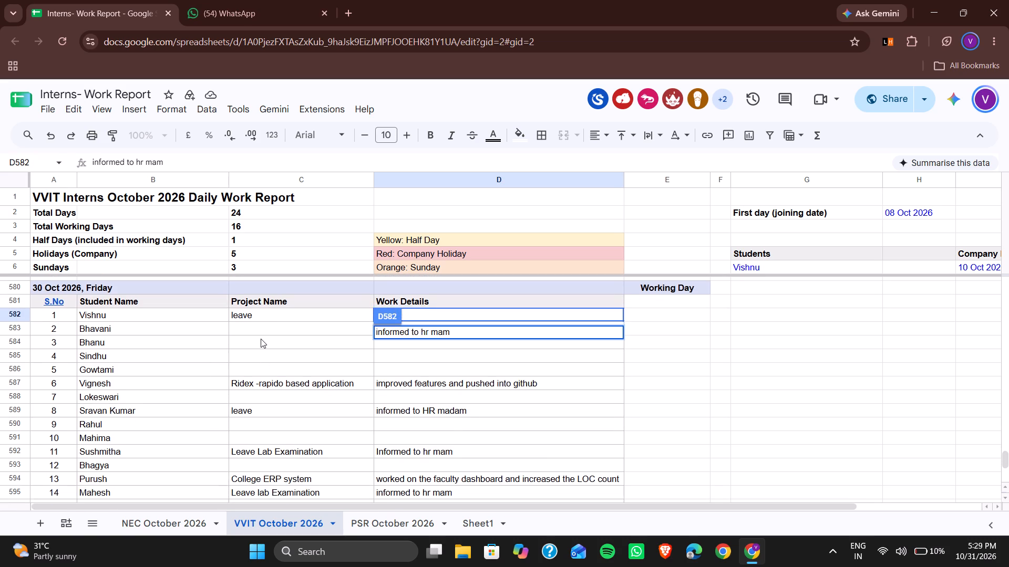
scroll(261, 339, down, 1)
scroll(261, 339, up, 3)
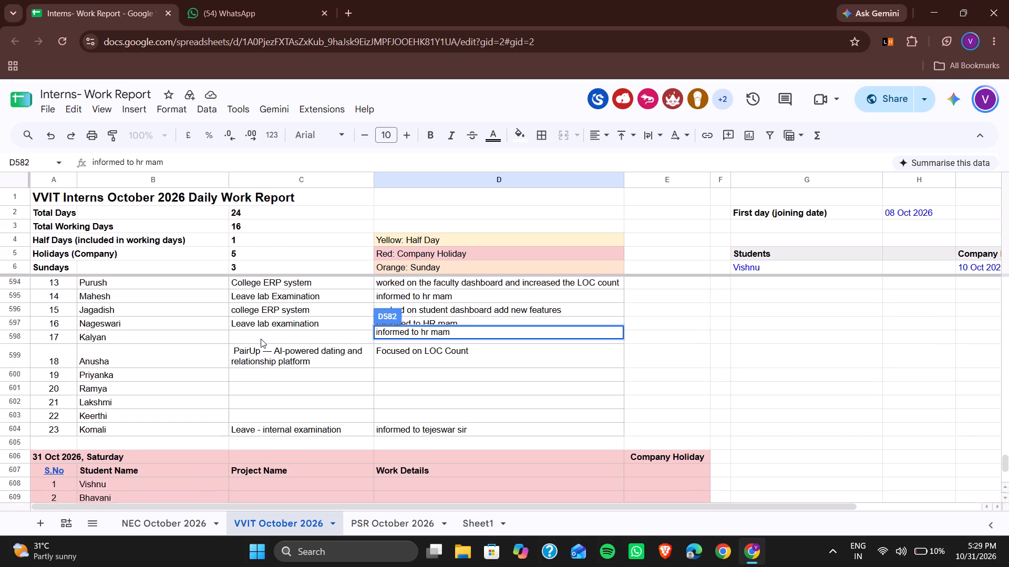
scroll(261, 339, up, 2)
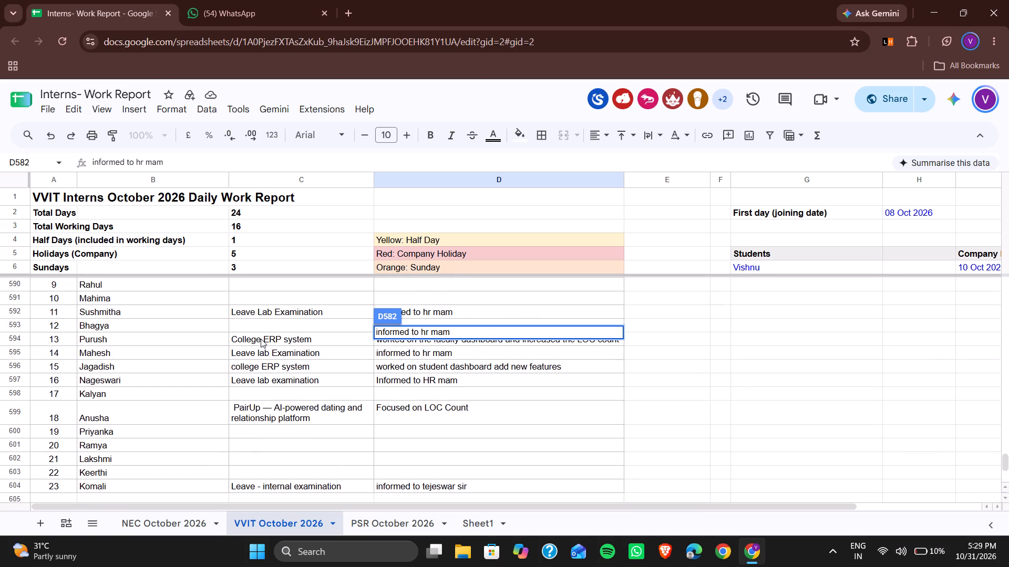
scroll(261, 339, up, 4)
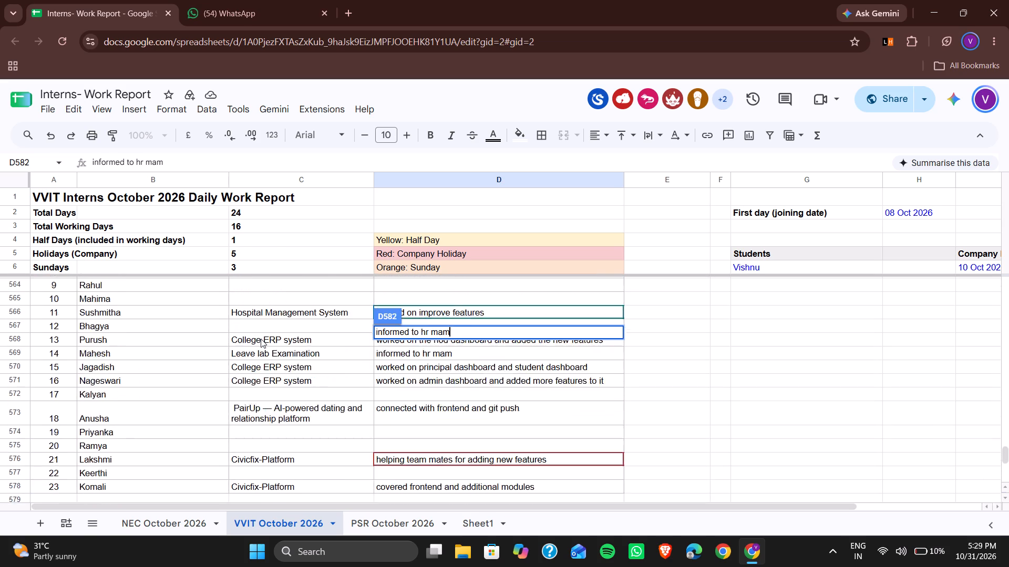
scroll(261, 339, up, 2)
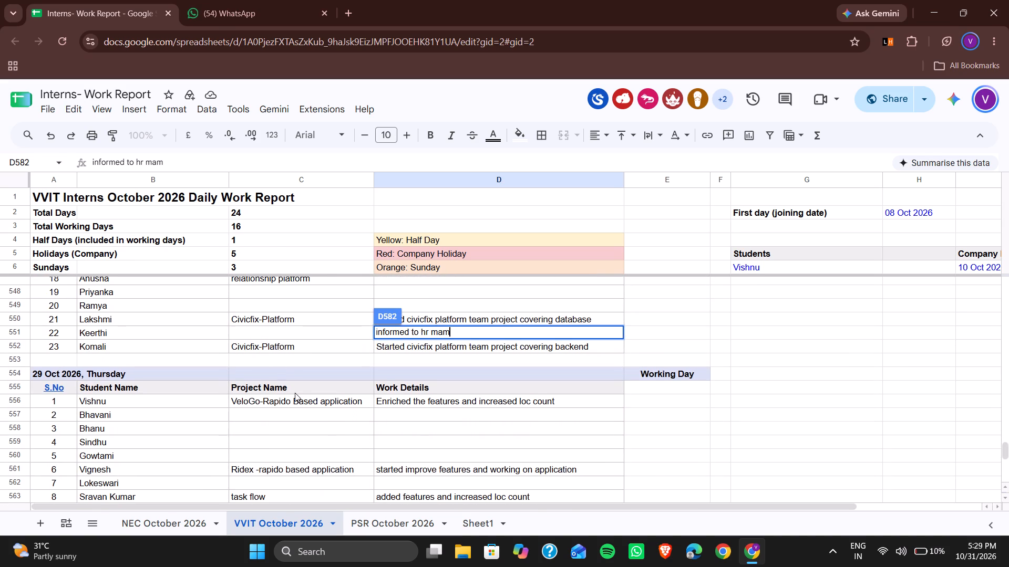
click(295, 393)
click(295, 396)
Enter "leave-internal examination" as Vishnu's 27 Oct project name in cell C504.
scroll(295, 396, up, 2)
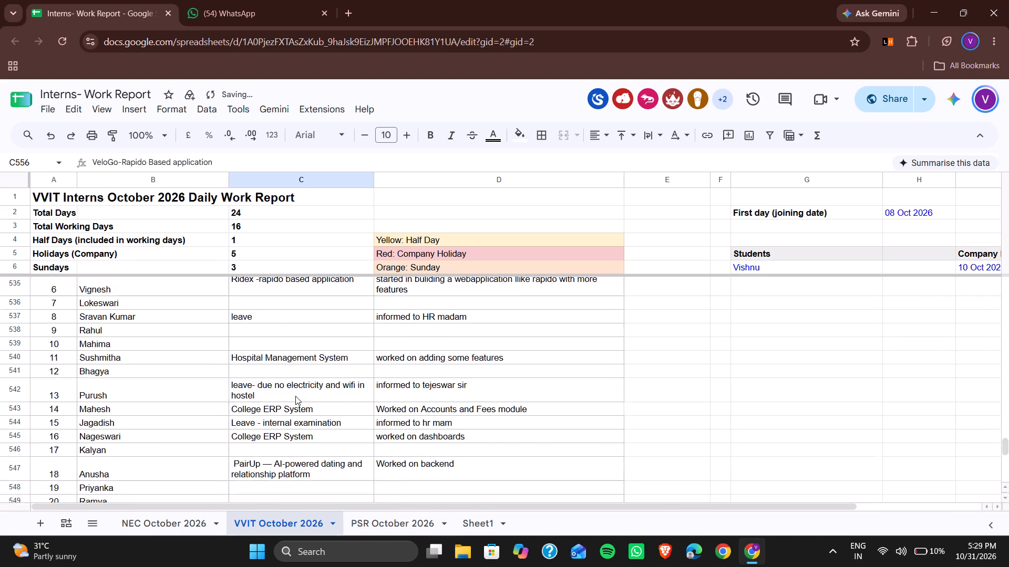
scroll(295, 396, up, 2)
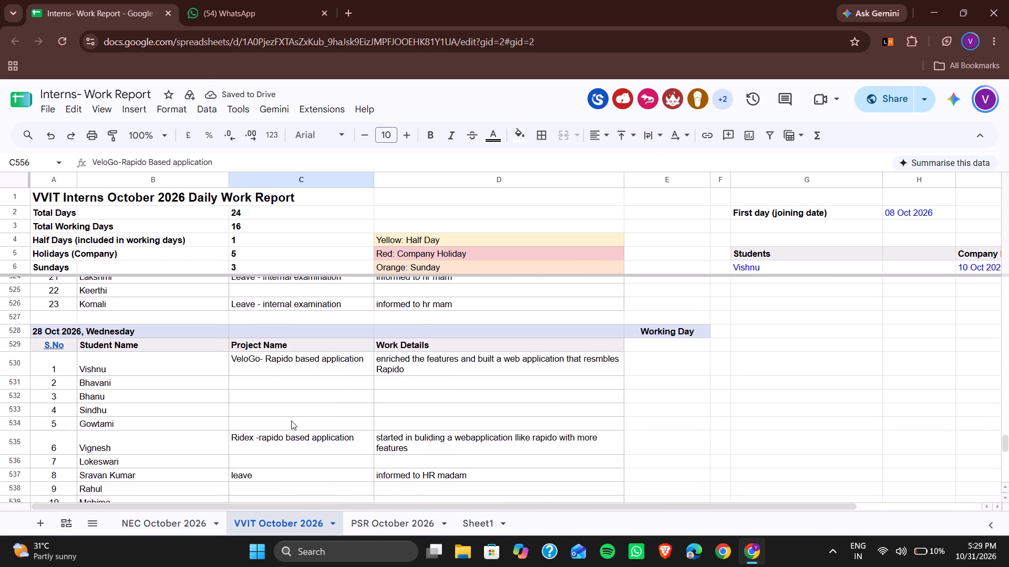
scroll(291, 421, up, 3)
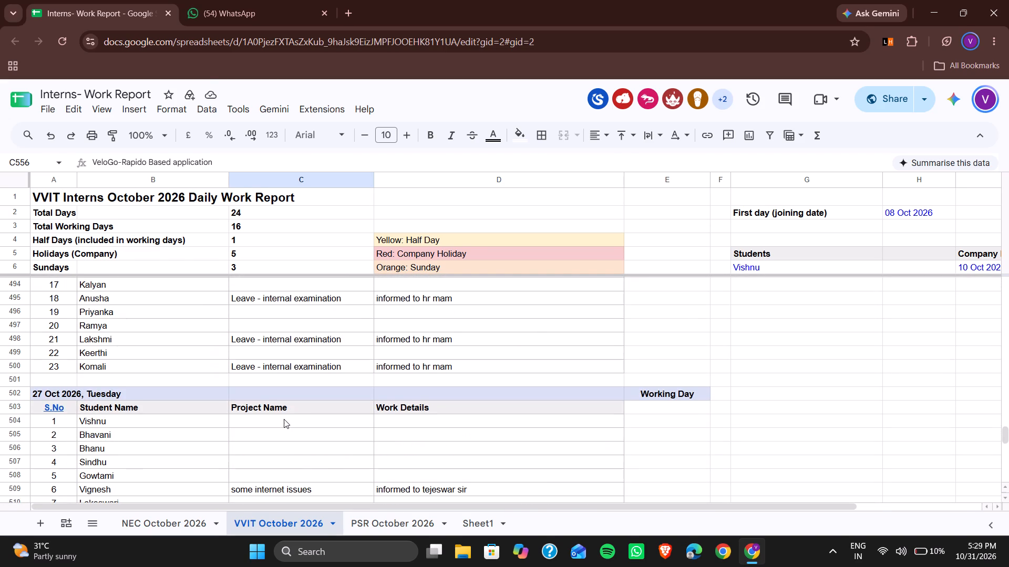
click(284, 419)
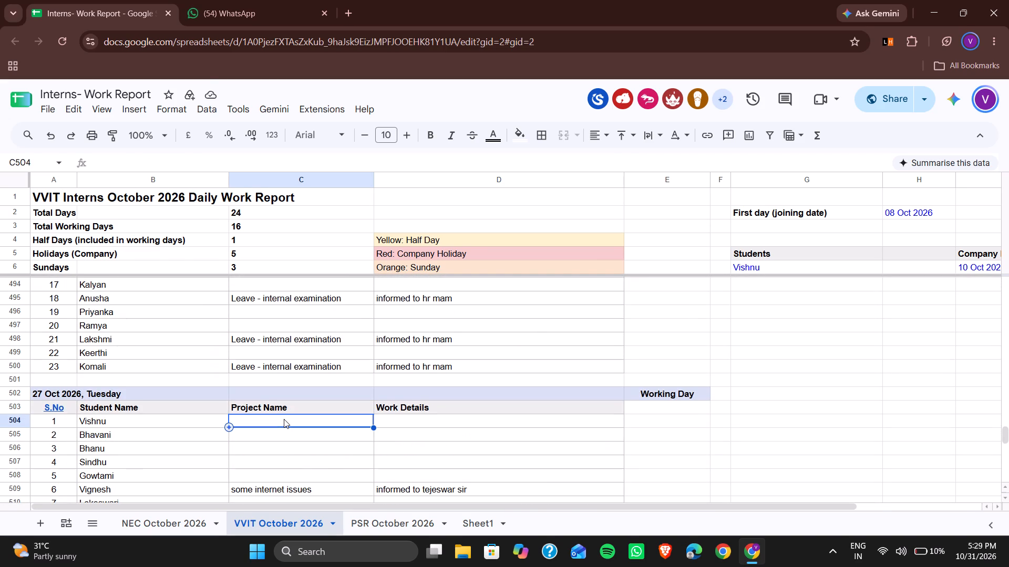
scroll(284, 419, up, 1)
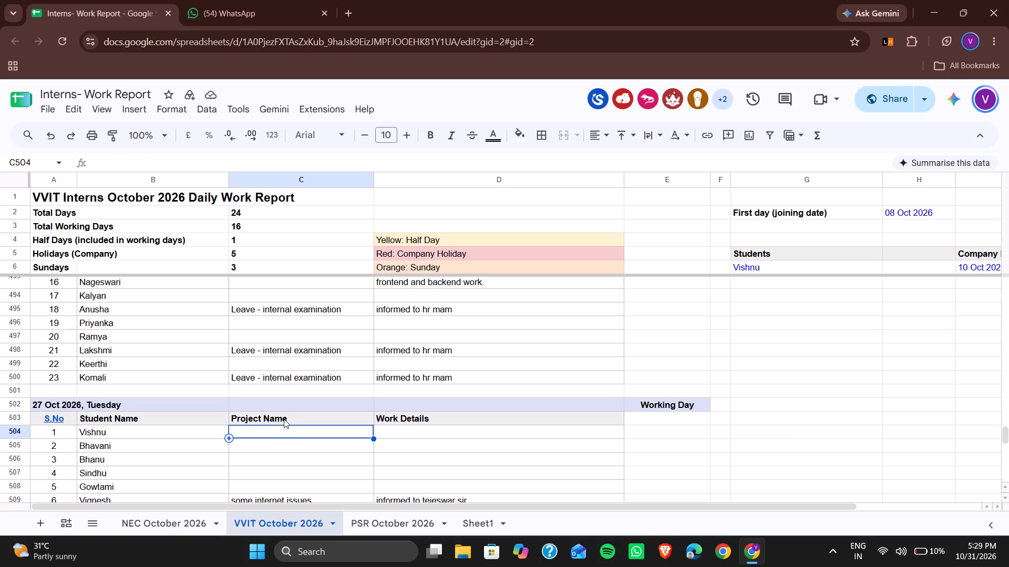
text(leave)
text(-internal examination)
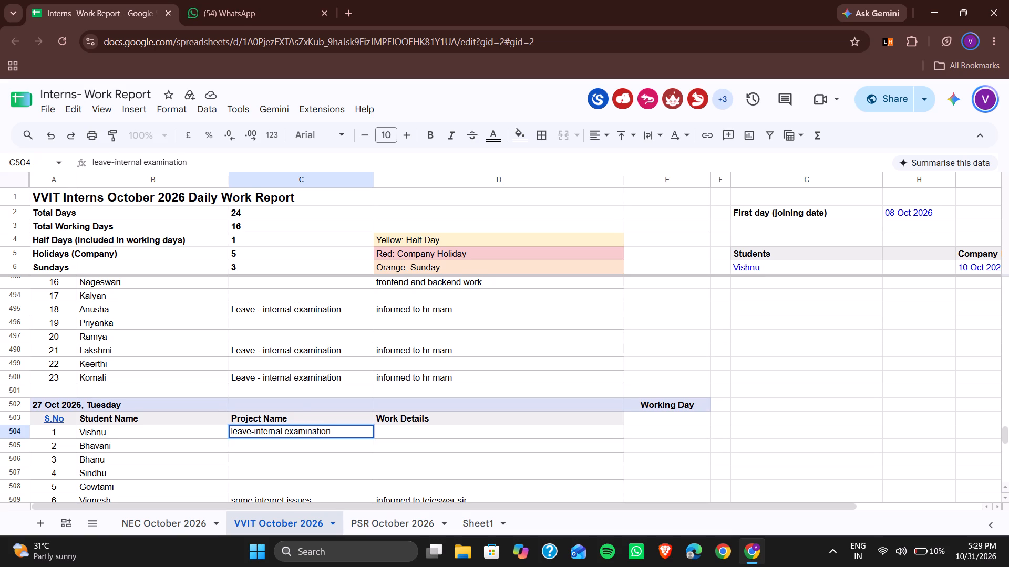
Replace Vishnu's 27 Oct project name in cell C504 with "internet issues".
click(400, 431)
scroll(400, 431, down, 1)
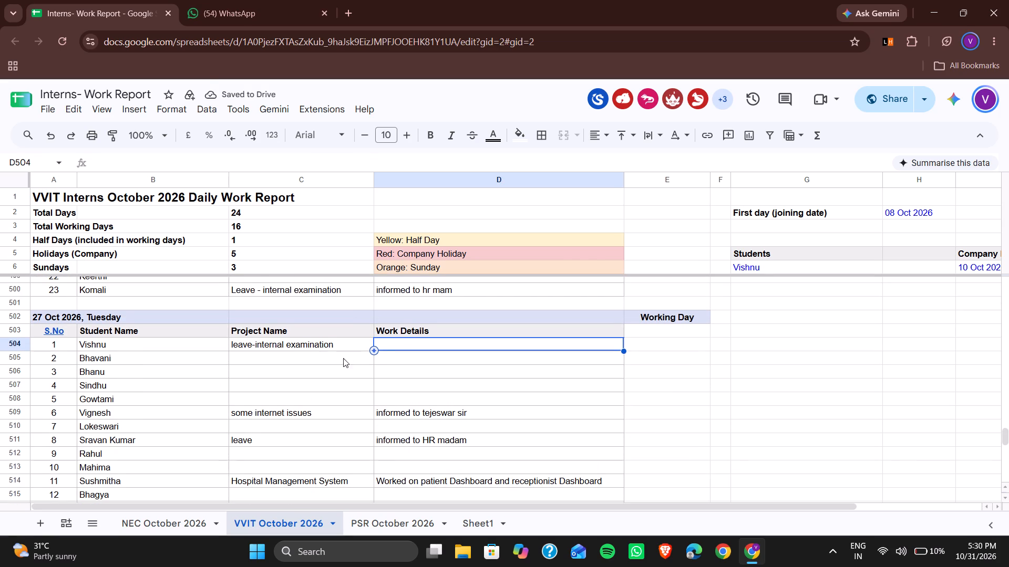
triple_click(310, 343)
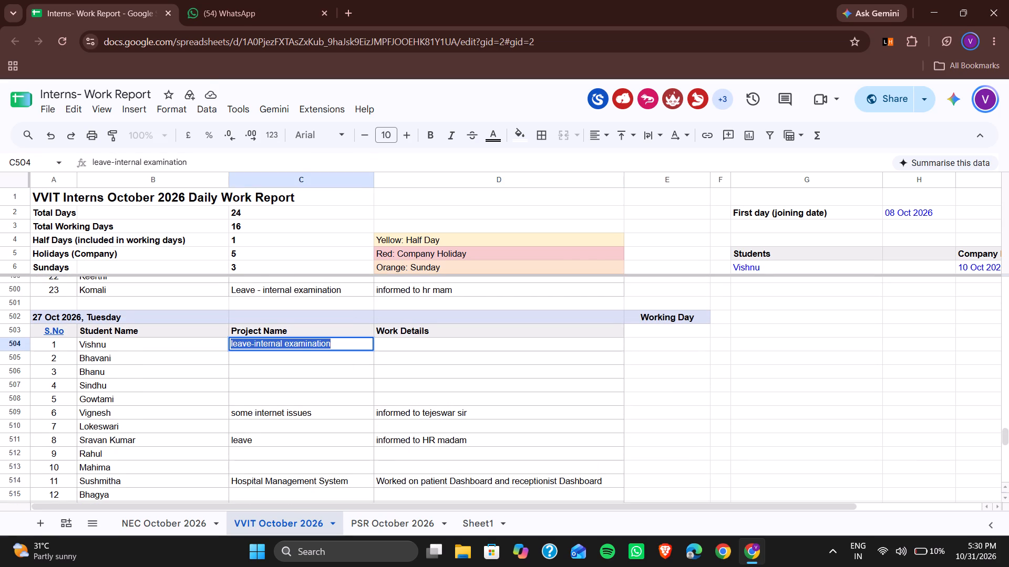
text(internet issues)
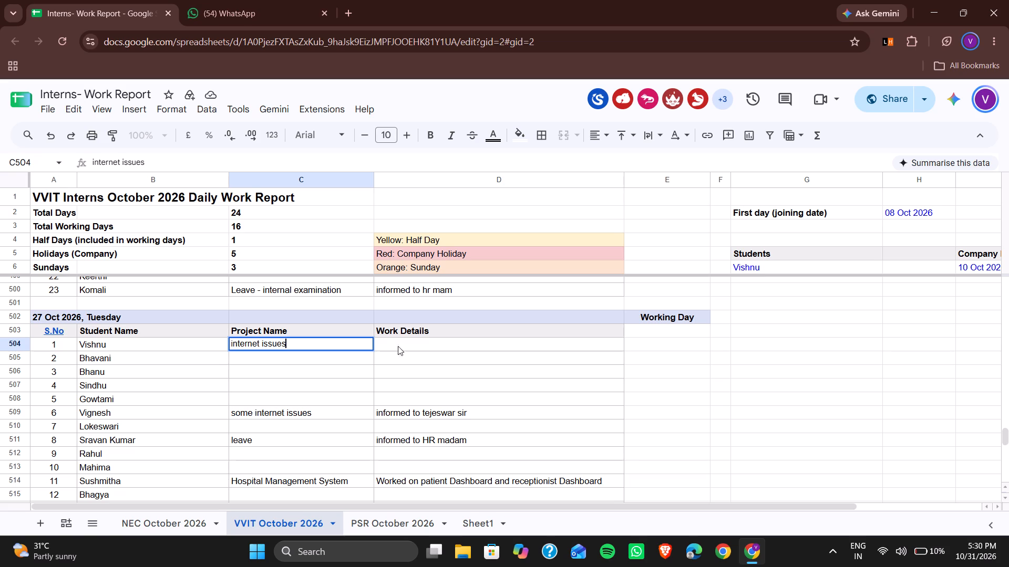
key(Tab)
Enter "informed to tejeswar sir" as Vishnu's 27 Oct work details in cell D504, ending on his 27 Oct project name.
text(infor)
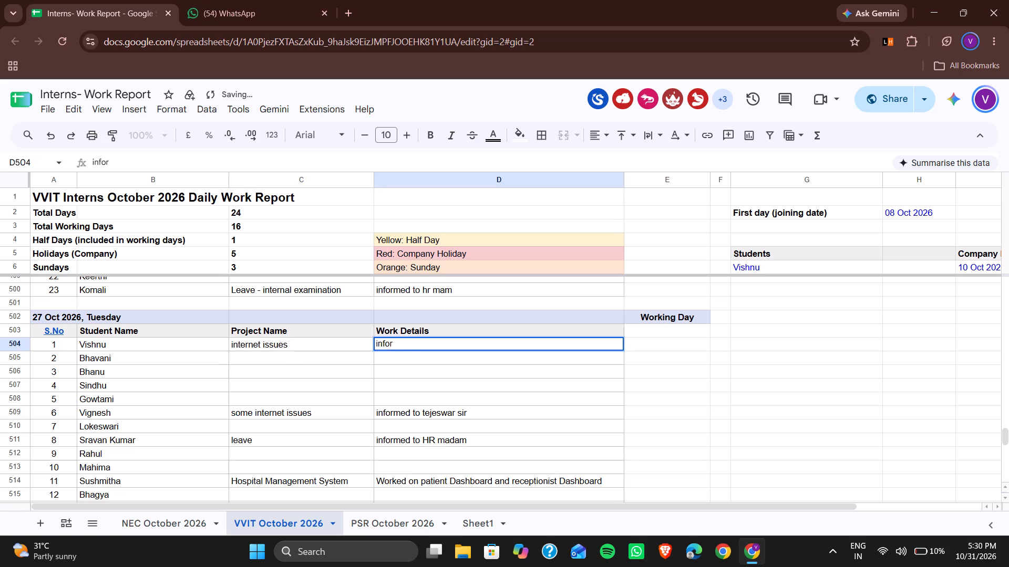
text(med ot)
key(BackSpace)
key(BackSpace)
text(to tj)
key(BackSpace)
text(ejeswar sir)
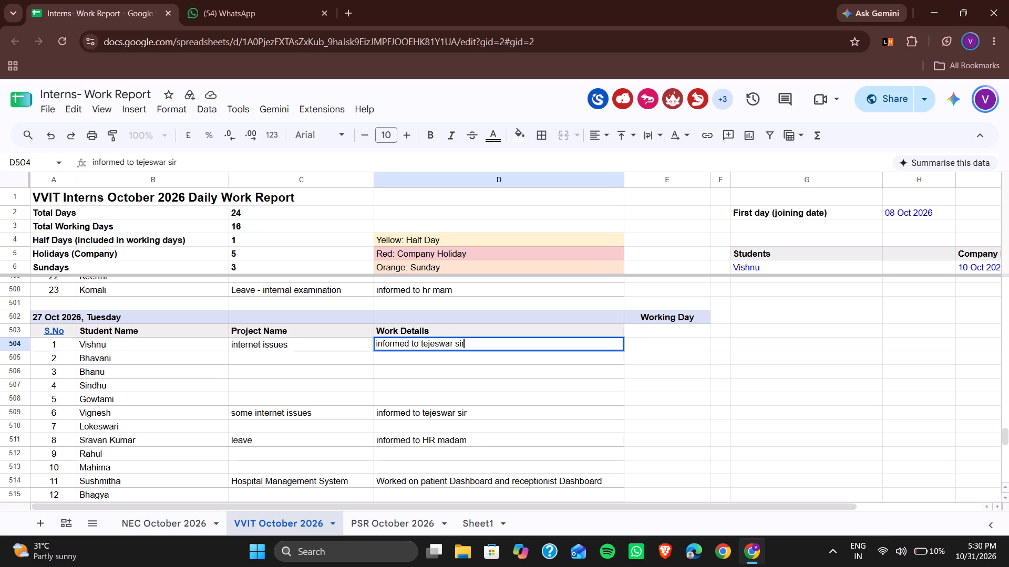
click(256, 346)
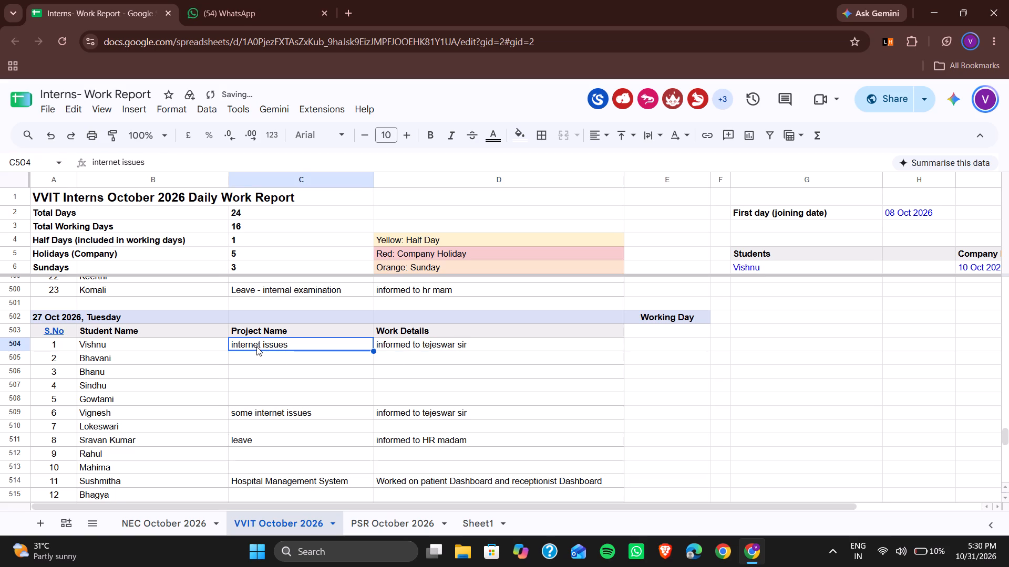
key(ctrl+Left)
click(266, 348)
Look through the daily blocks from 28 Oct to the end of the report to check Vishnu's remaining entries.
scroll(266, 348, down, 3)
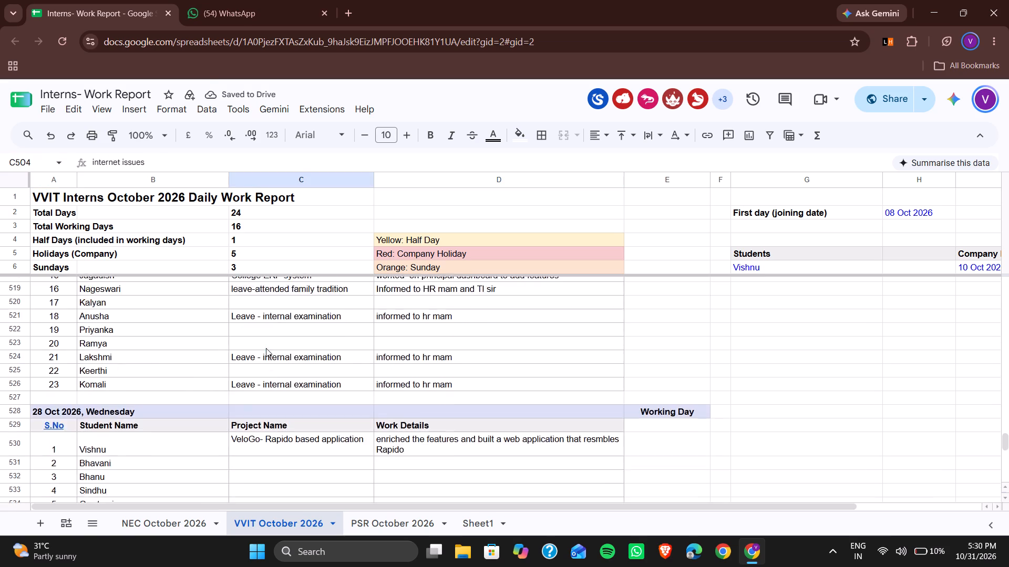
scroll(266, 348, down, 5)
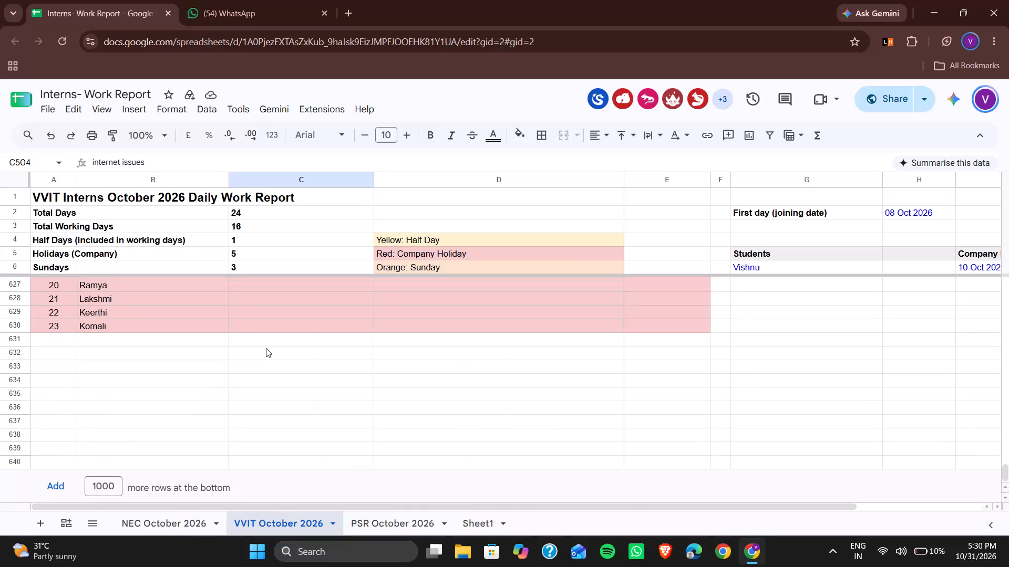
scroll(266, 348, down, 1)
scroll(266, 348, up, 1)
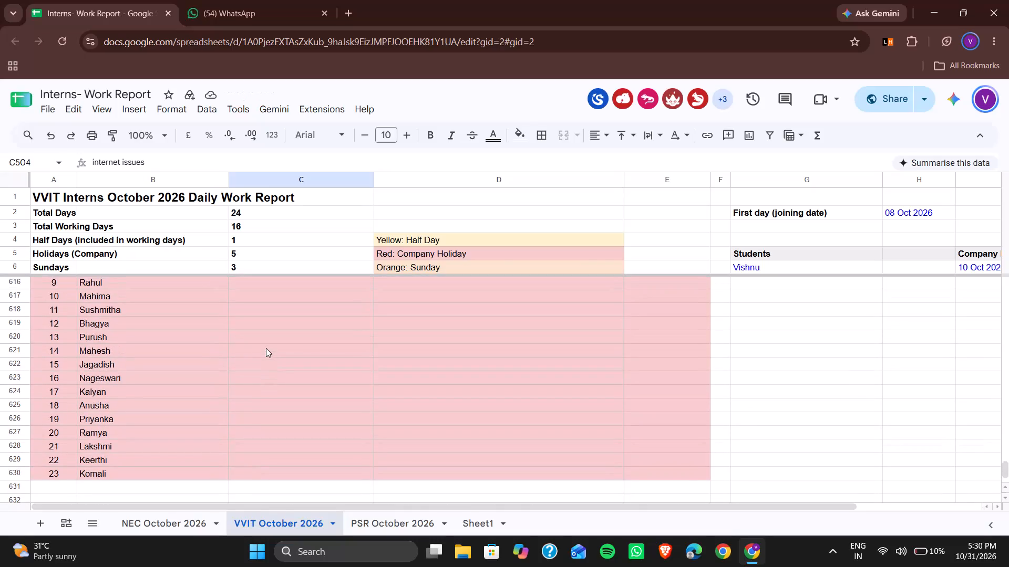